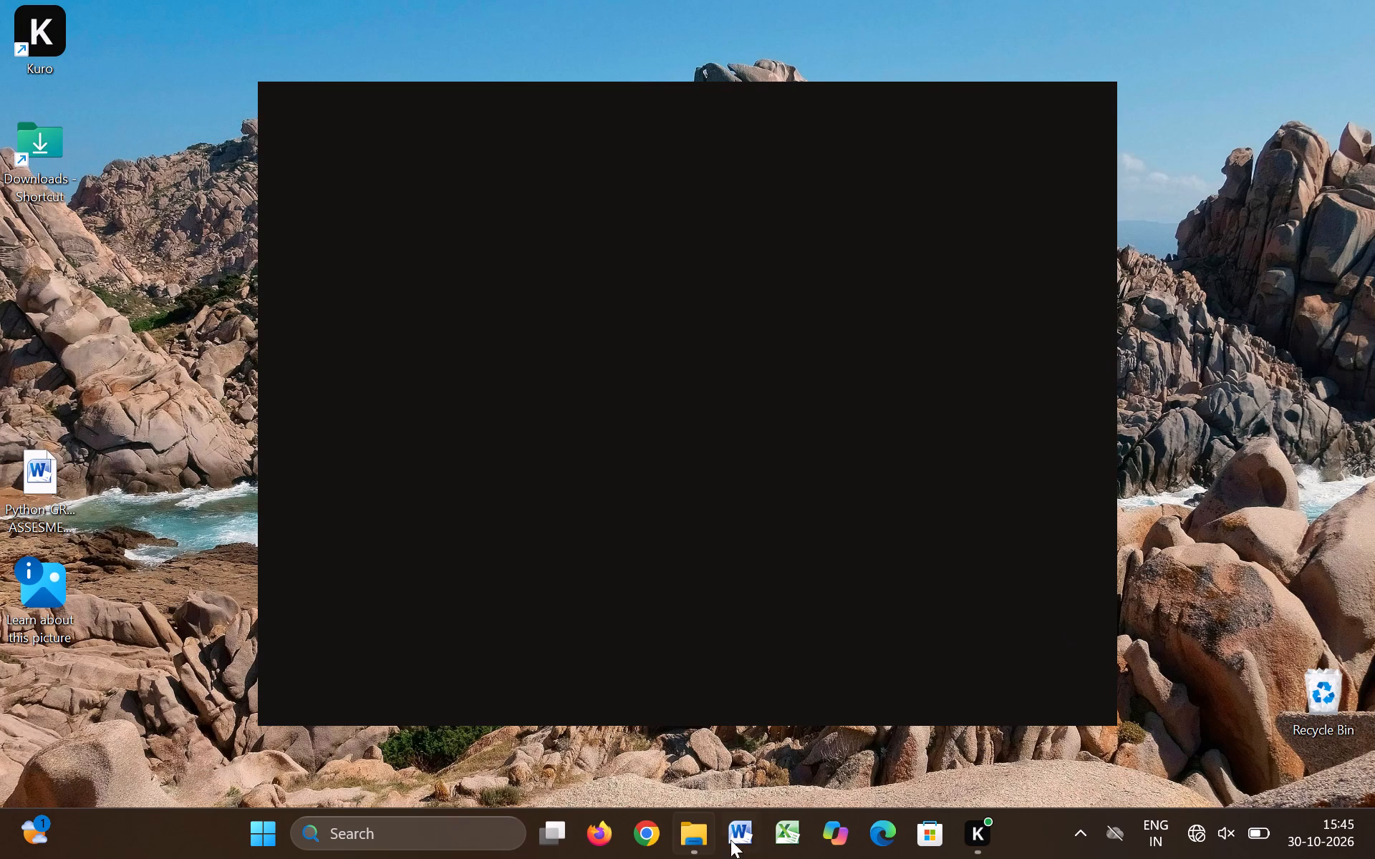
# Locate the Python-GROUP ASSESMENT LG-12-1 PDF in the Downloads folder and view its available file actions.
pyautogui.click(700, 837)
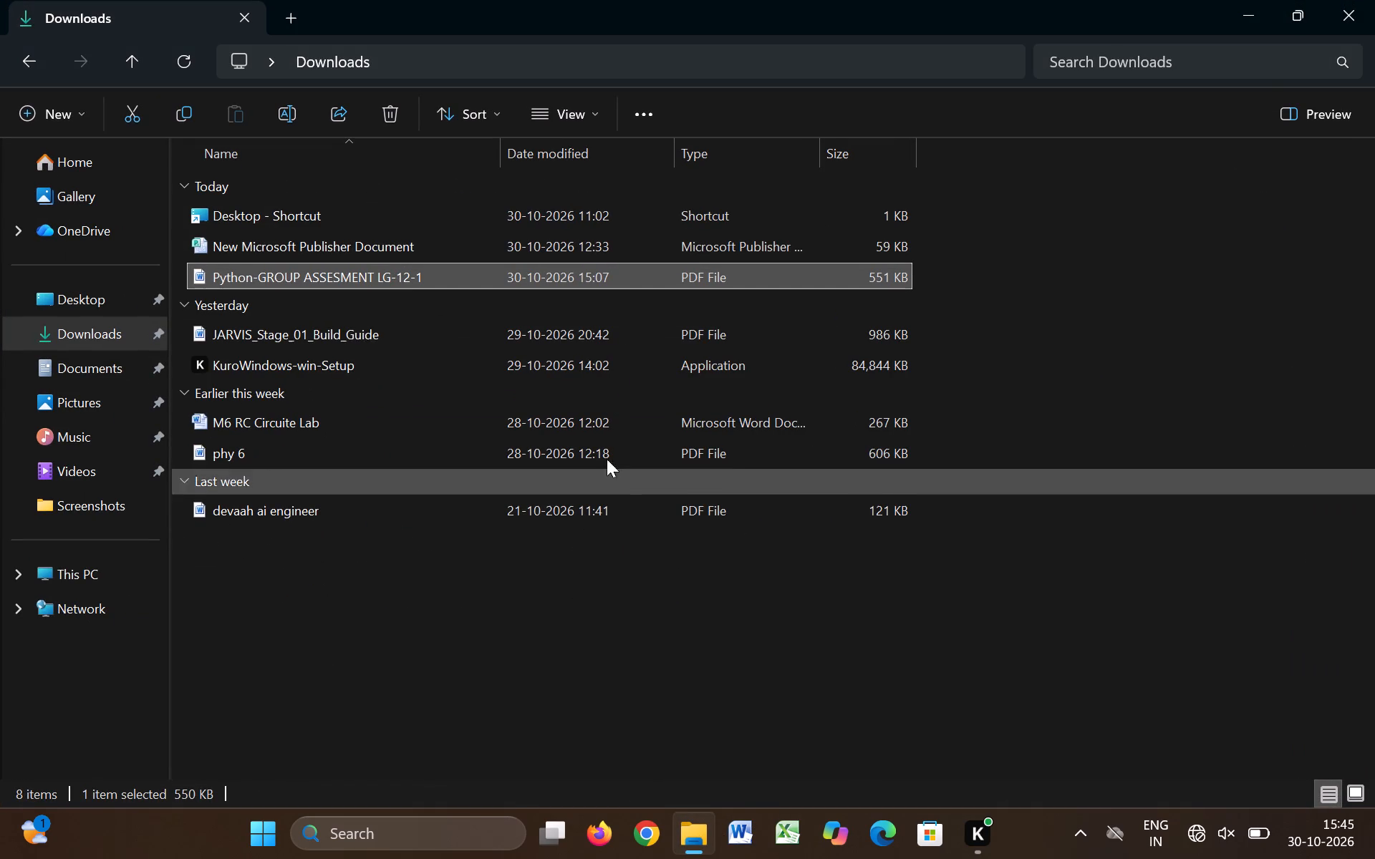
pyautogui.rightClick(705, 275)
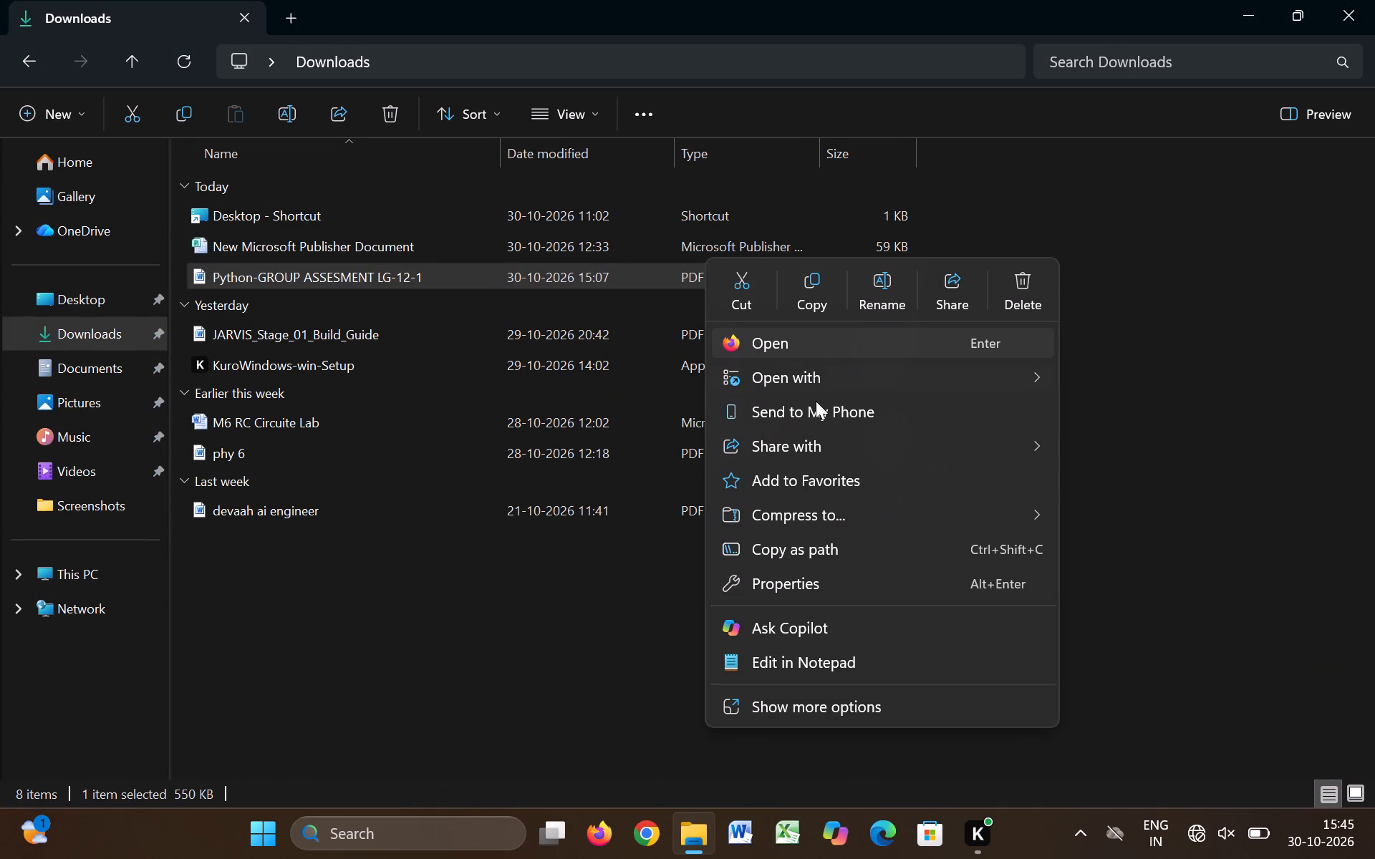
# Open the Firefox browser.
pyautogui.click(604, 836)
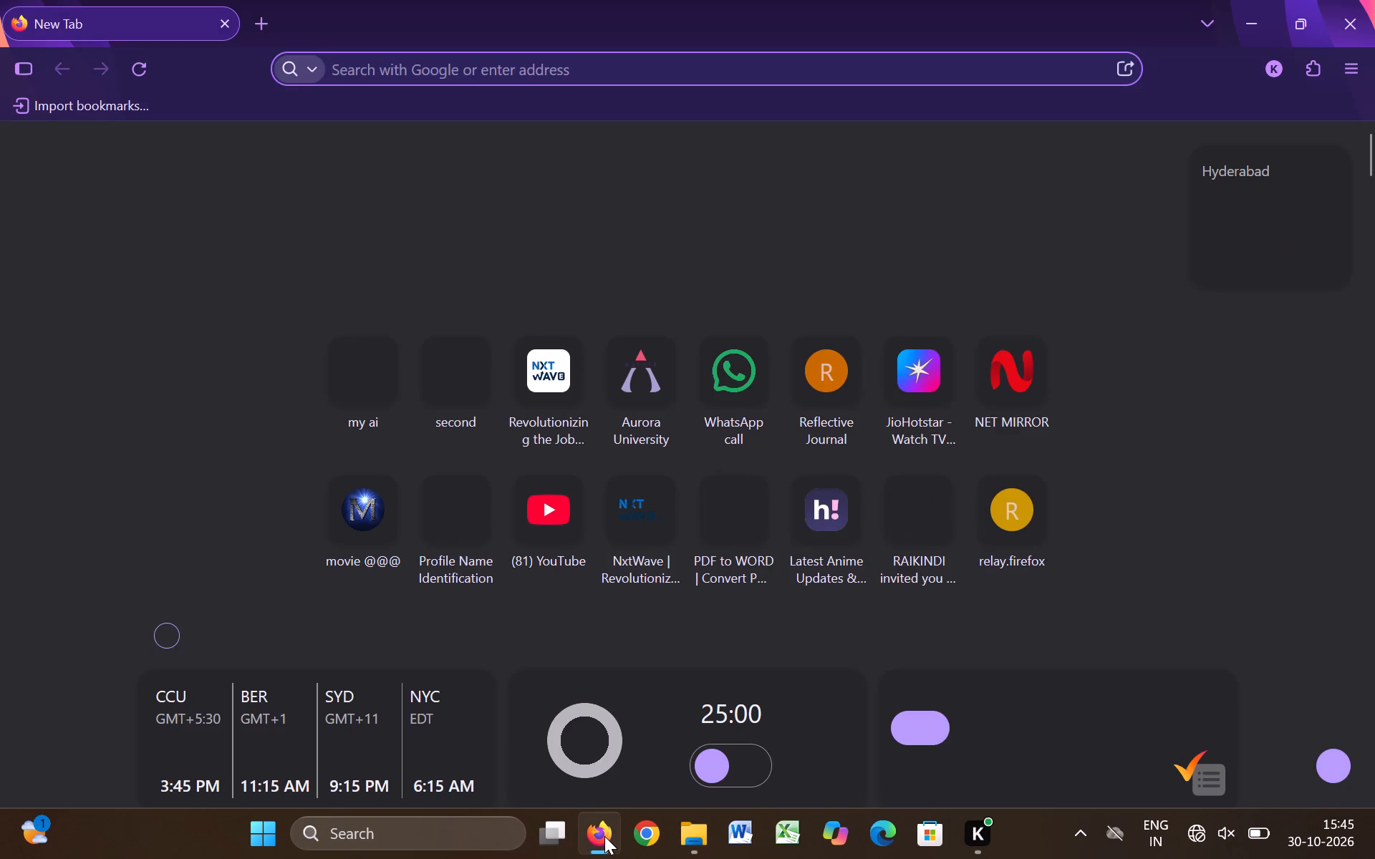
# Connect the computer to the AU-Admission Wi-Fi network.
pyautogui.click(1201, 833)
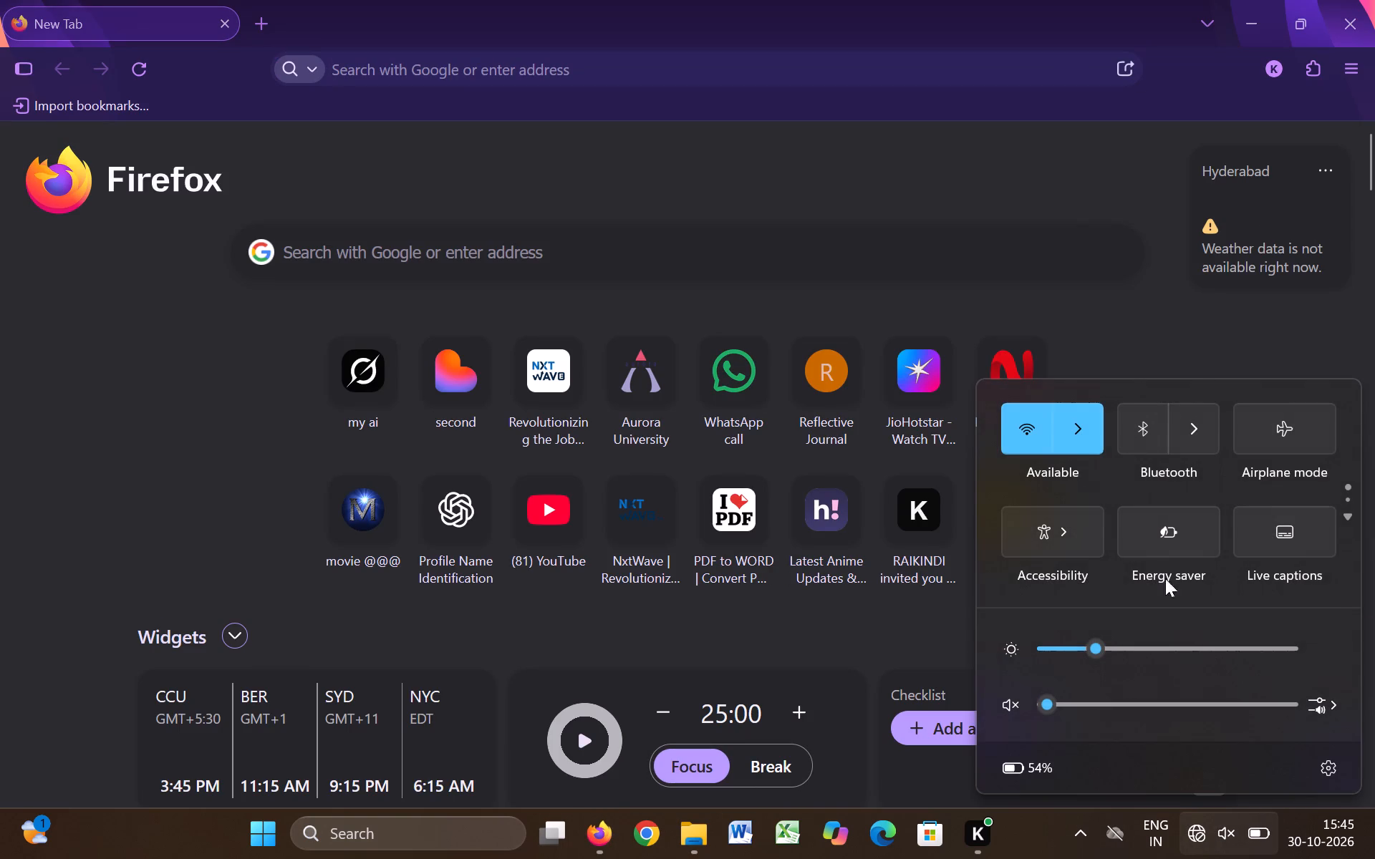
pyautogui.click(1079, 438)
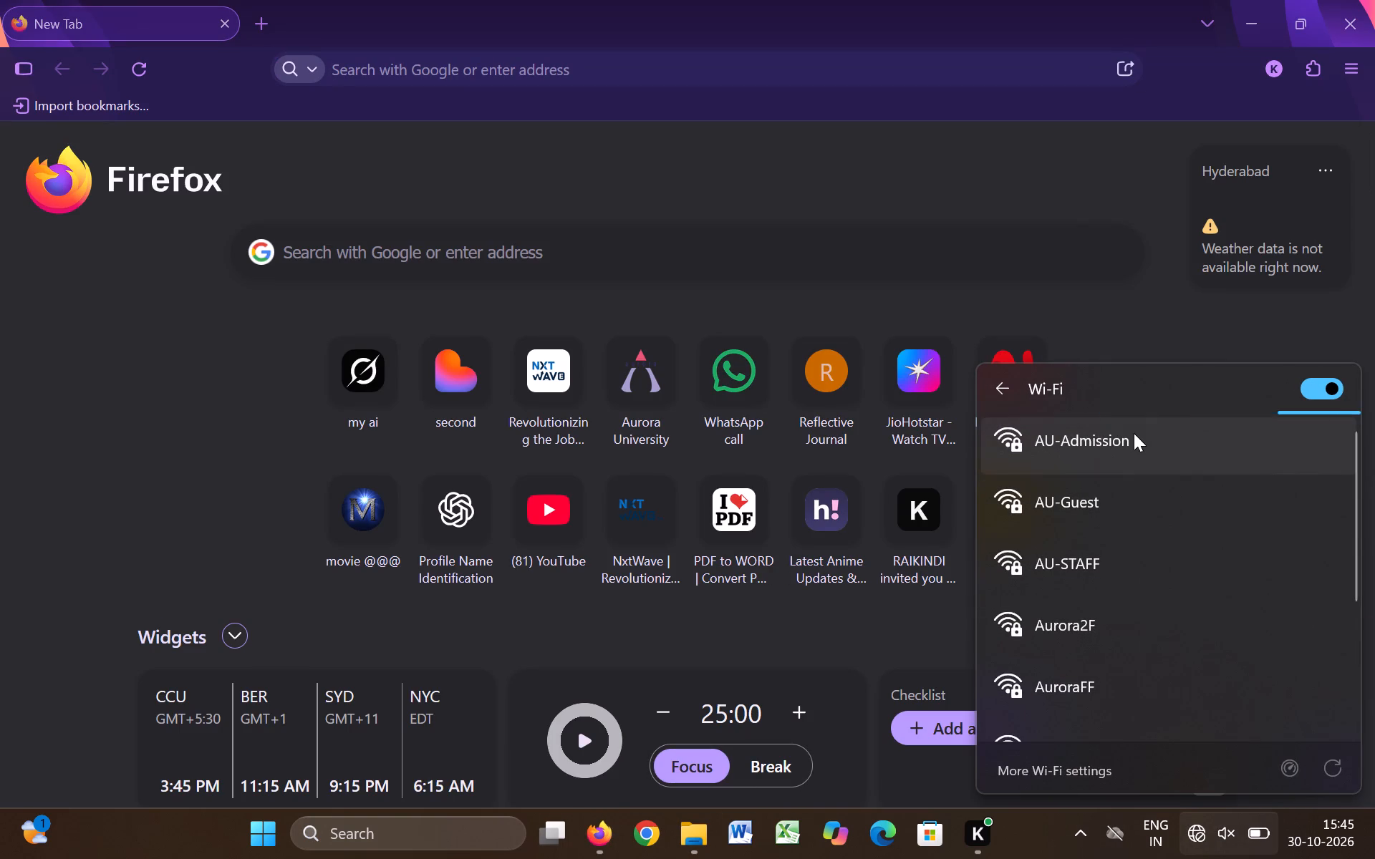
pyautogui.click(1134, 433)
pyautogui.click(1250, 536)
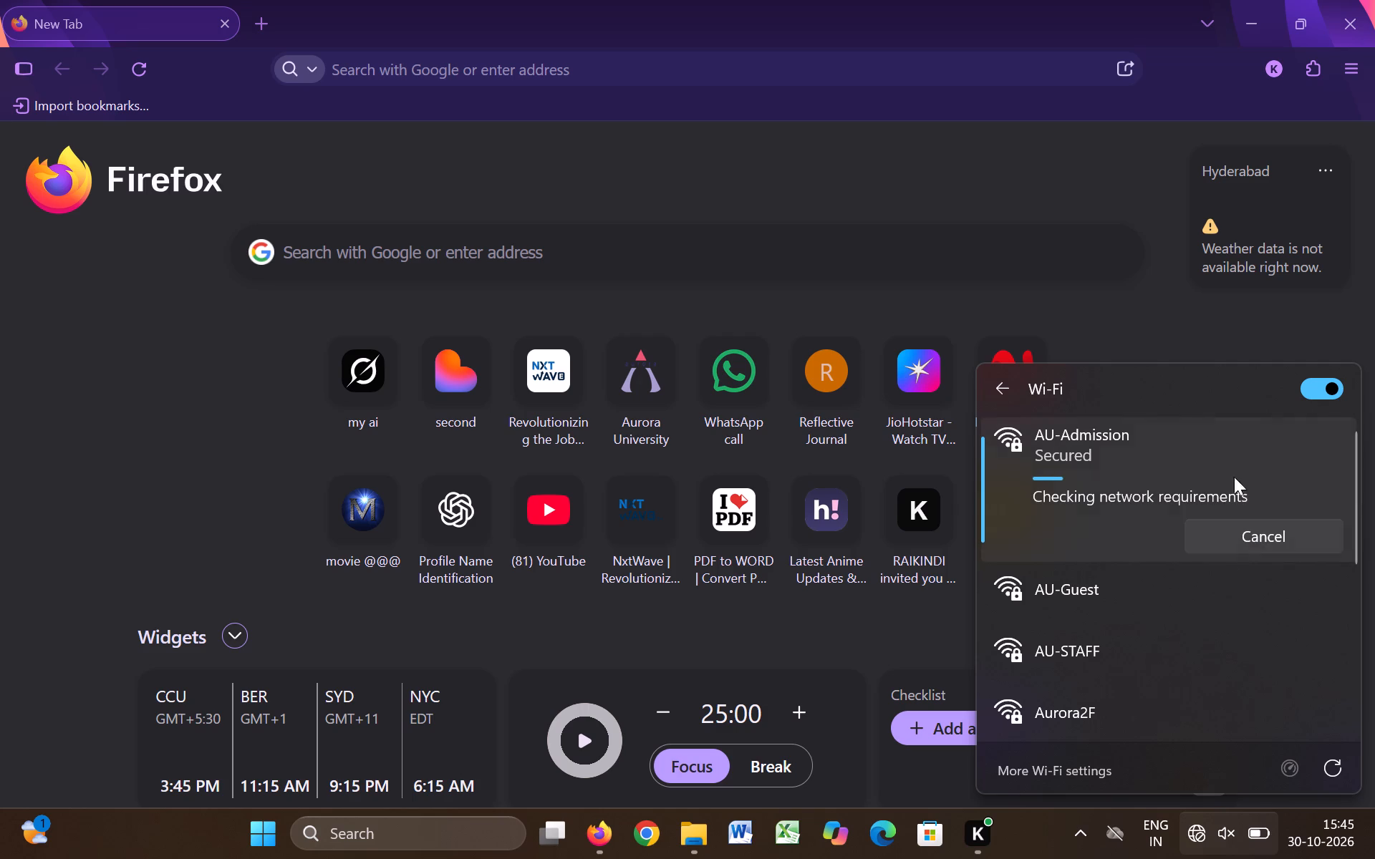
pyautogui.click(1202, 287)
# Search Google for "pdf to word" in Firefox.
pyautogui.click(609, 258)
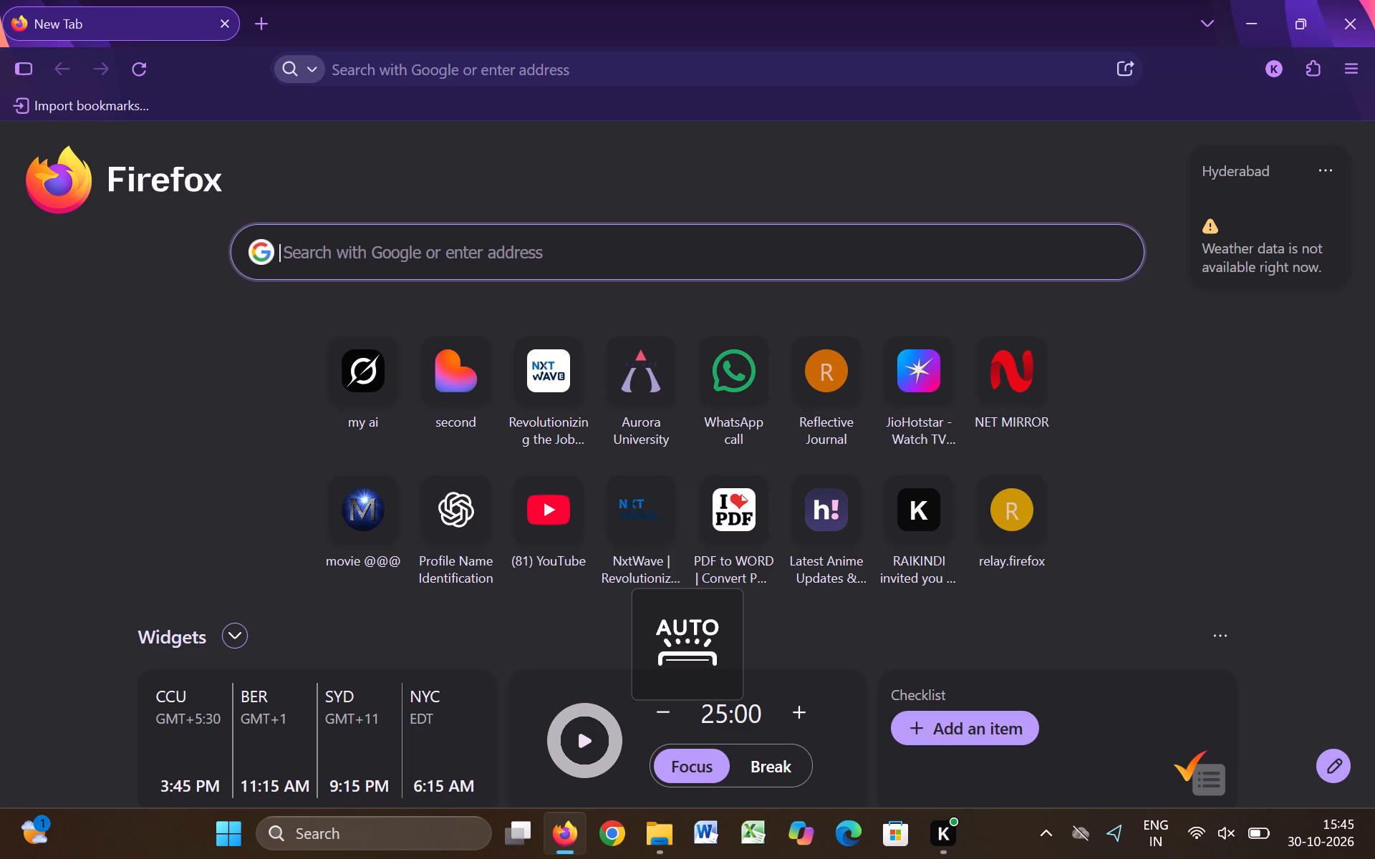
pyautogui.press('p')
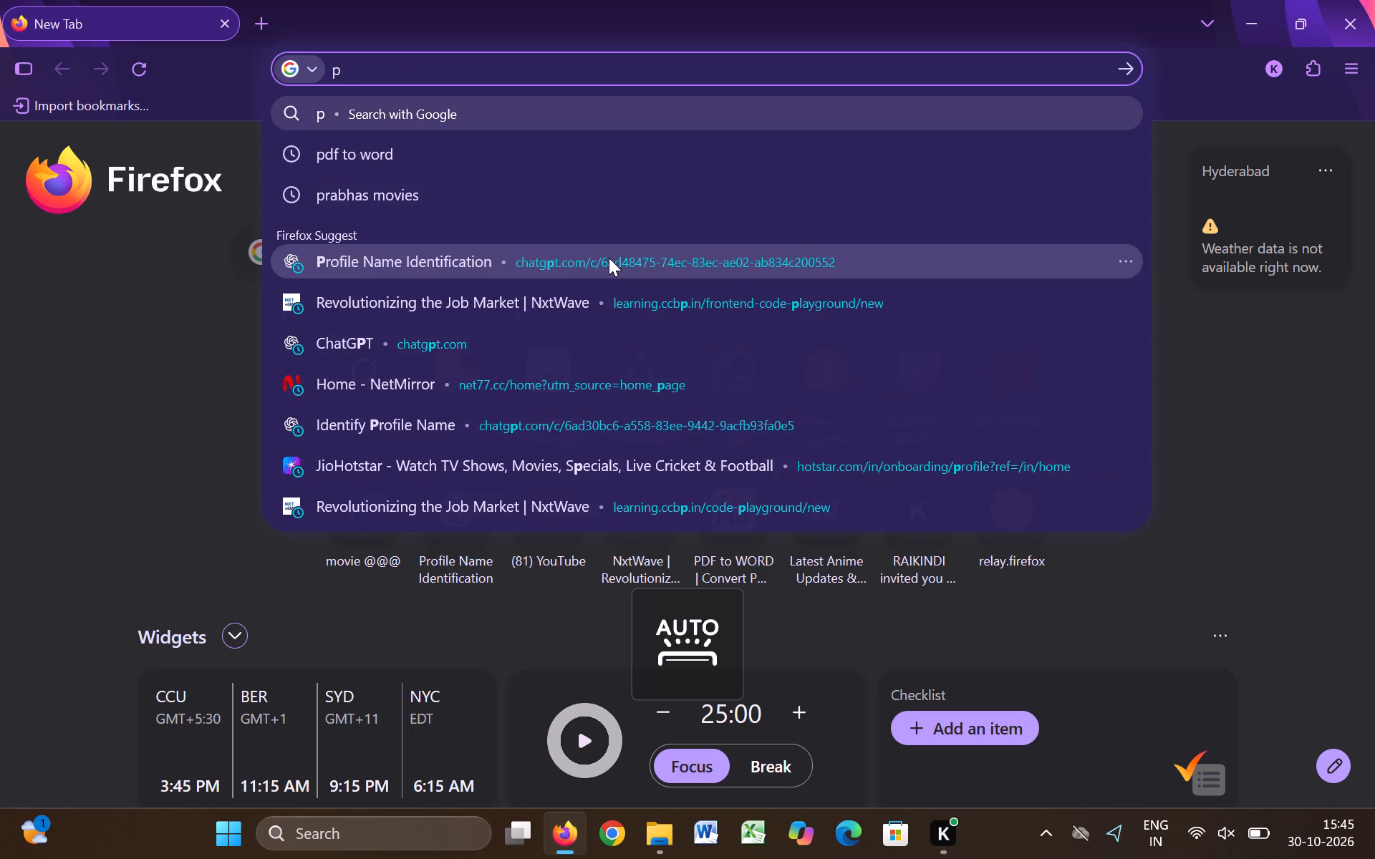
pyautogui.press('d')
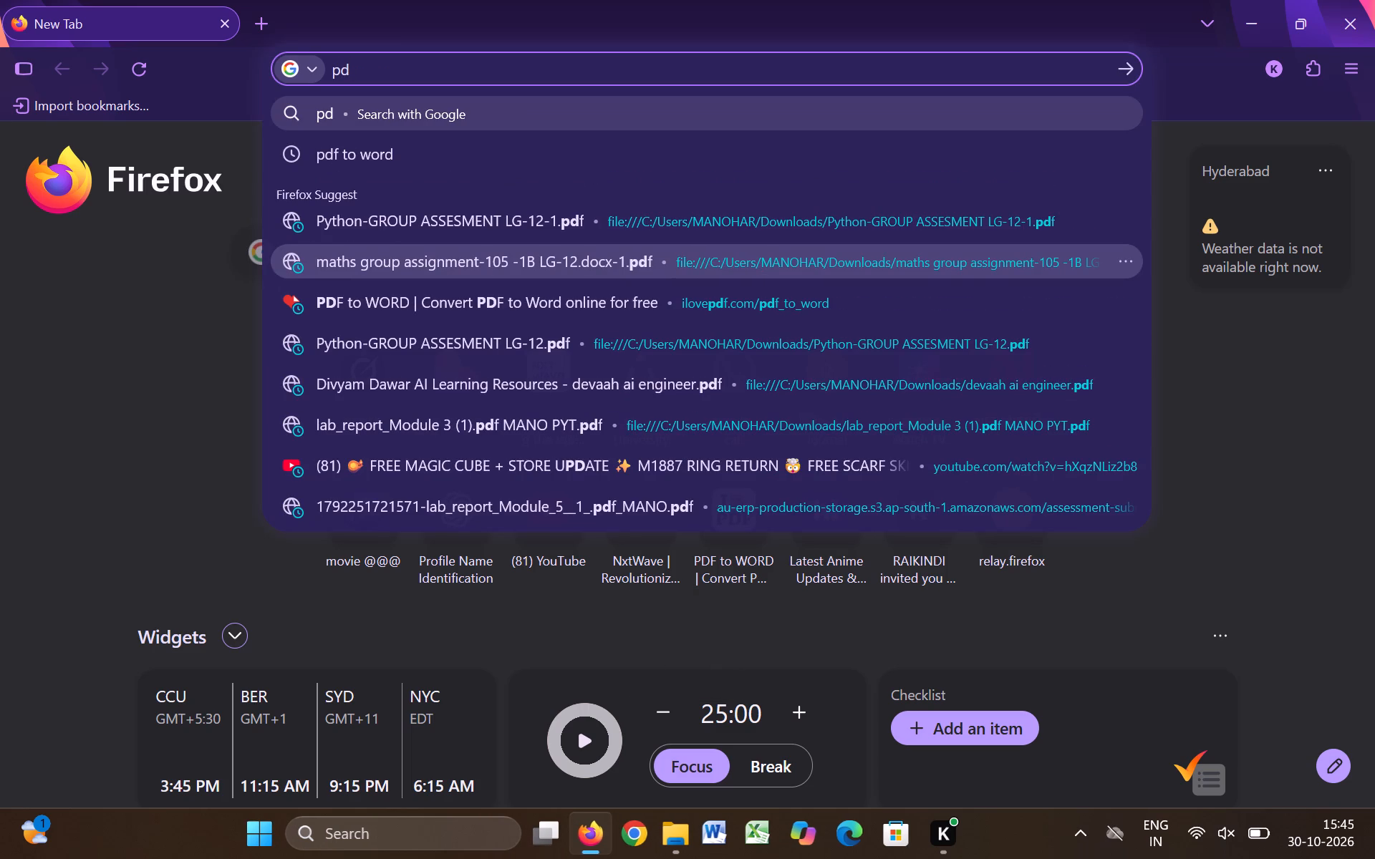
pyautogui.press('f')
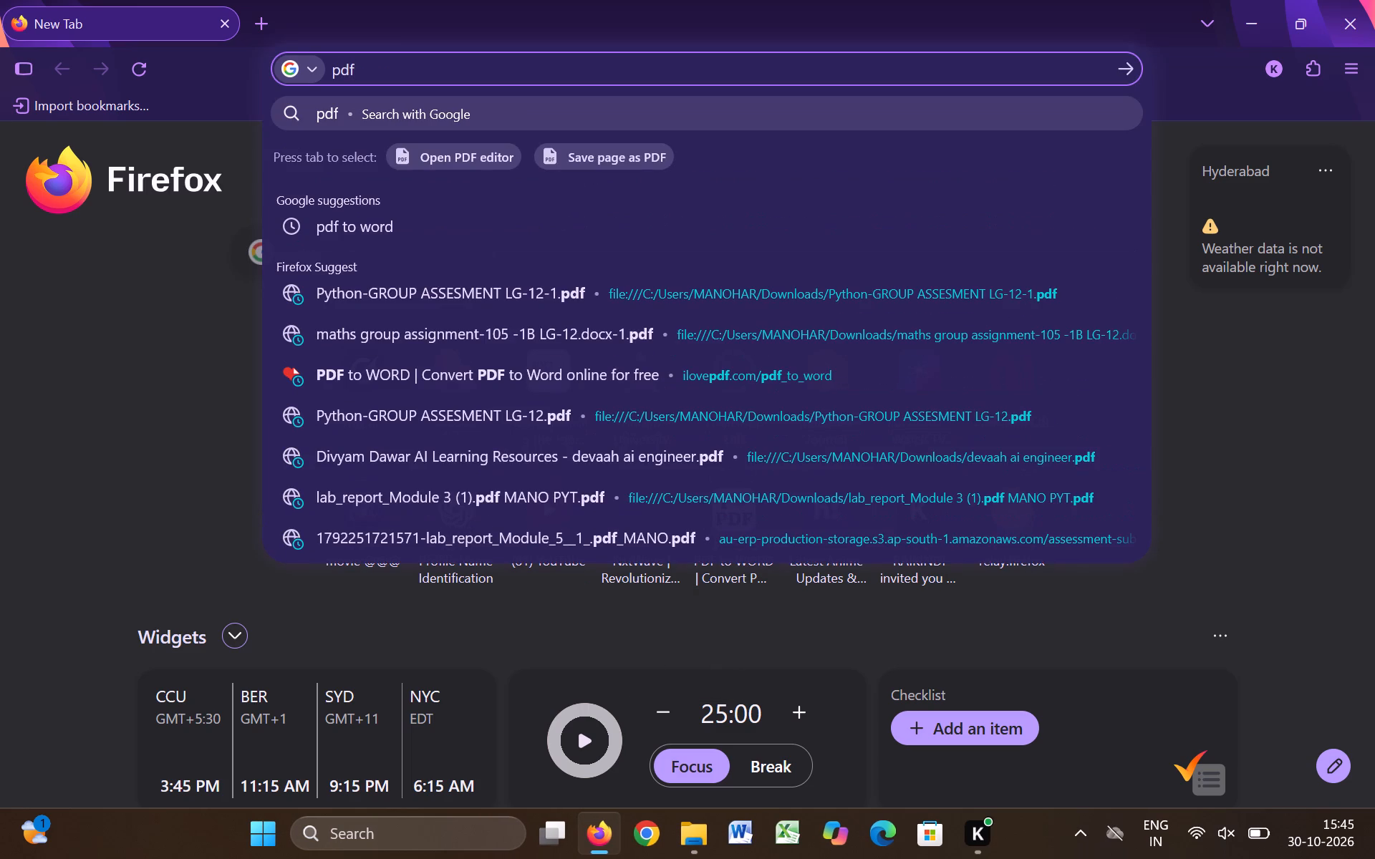
pyautogui.click(554, 231)
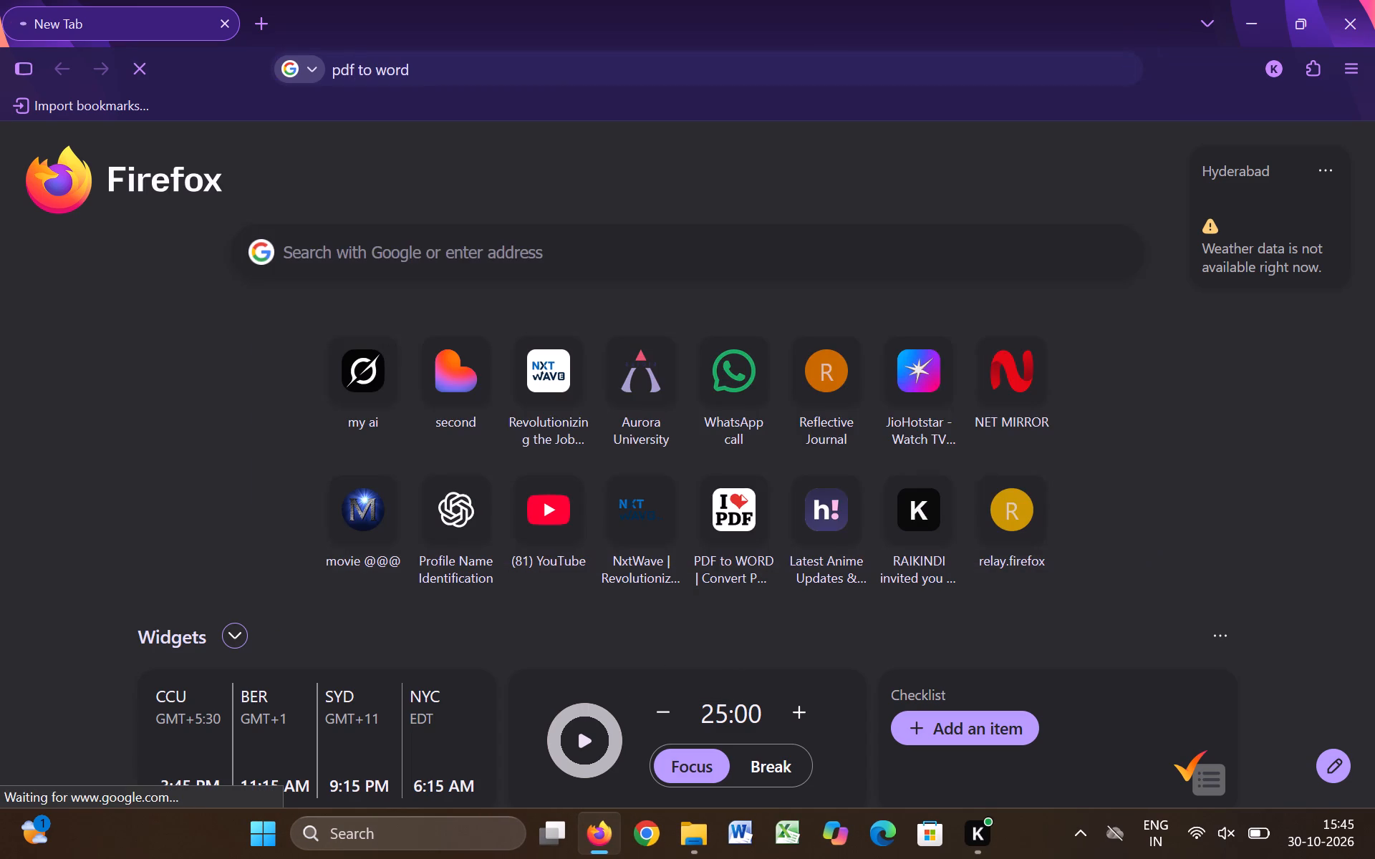
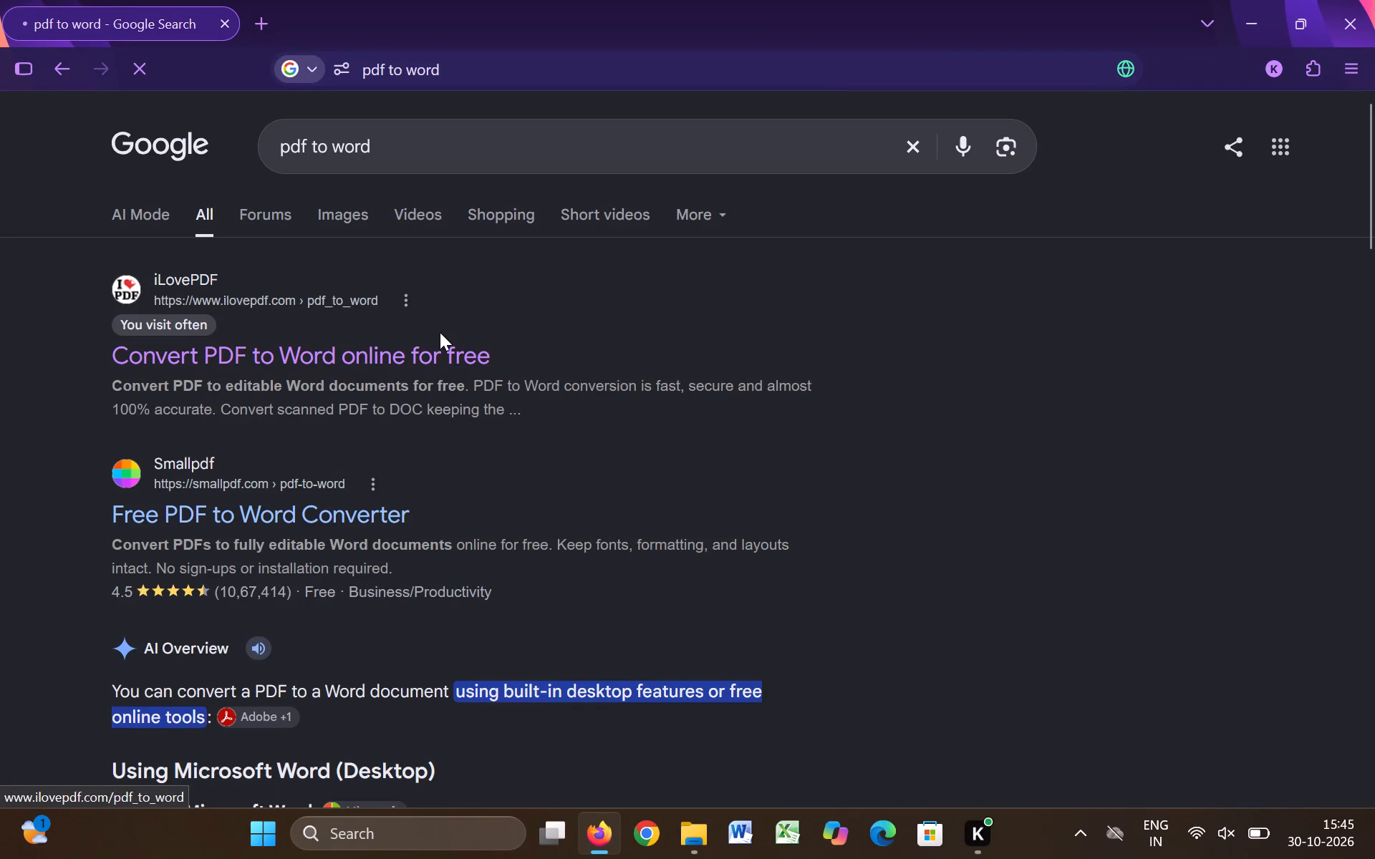
# Open iLovePDF's Convert PDF to Word page from the search results, retrying the page load.
pyautogui.click(440, 347)
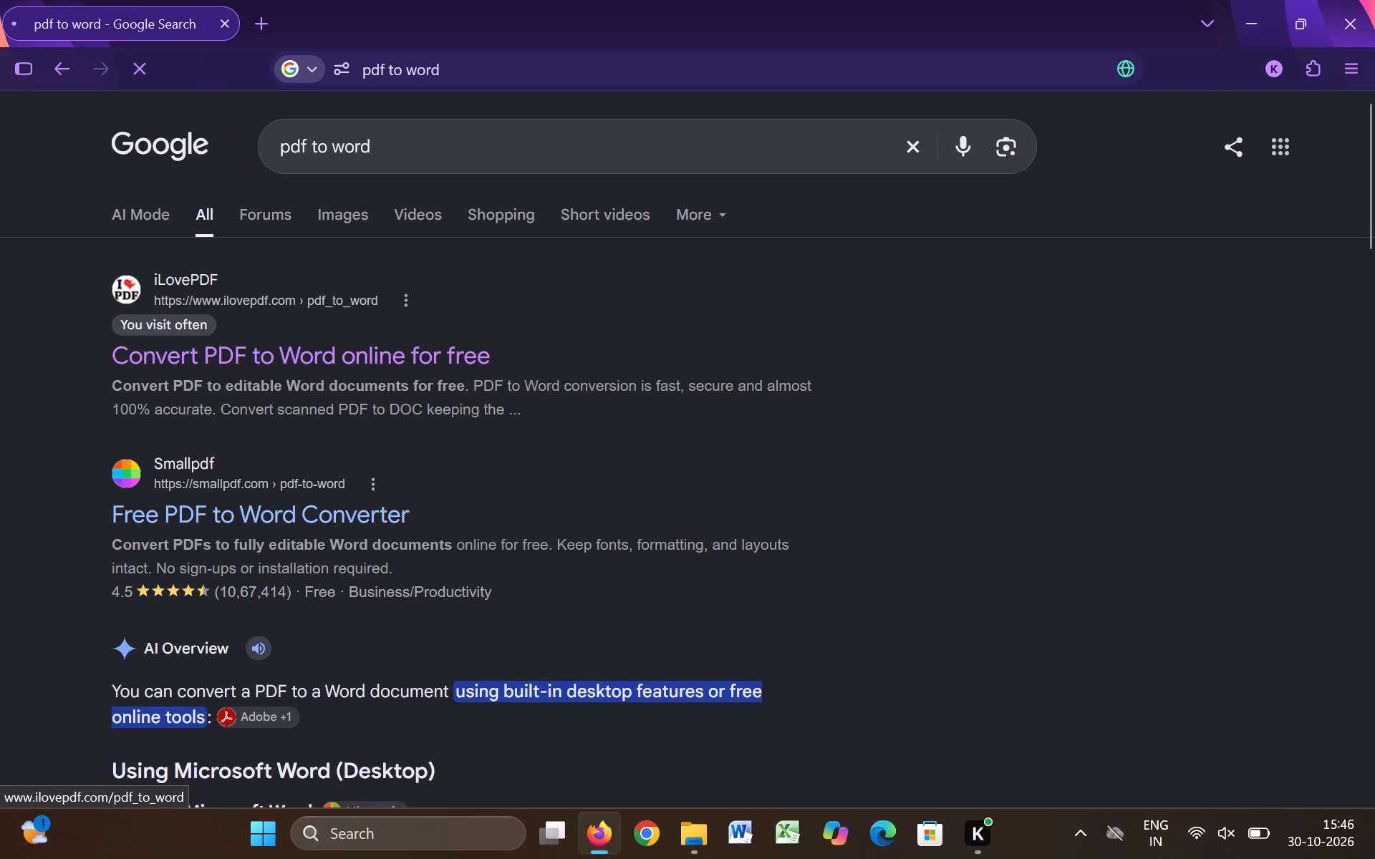
pyautogui.scroll(7, 352, 402)
pyautogui.scroll(-5, 385, 331)
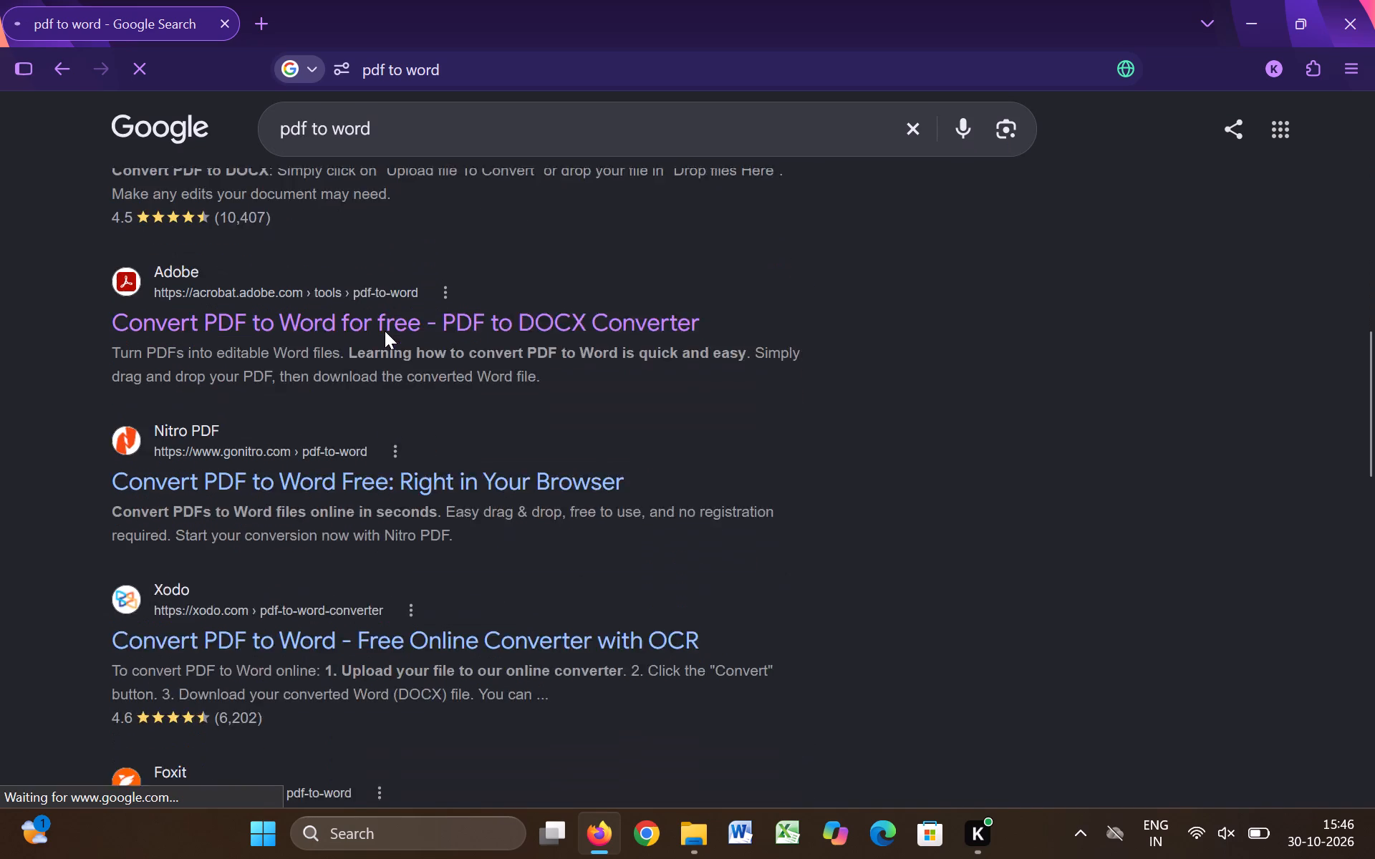
pyautogui.scroll(-3, 385, 331)
pyautogui.scroll(7, 385, 331)
pyautogui.scroll(-7, 385, 331)
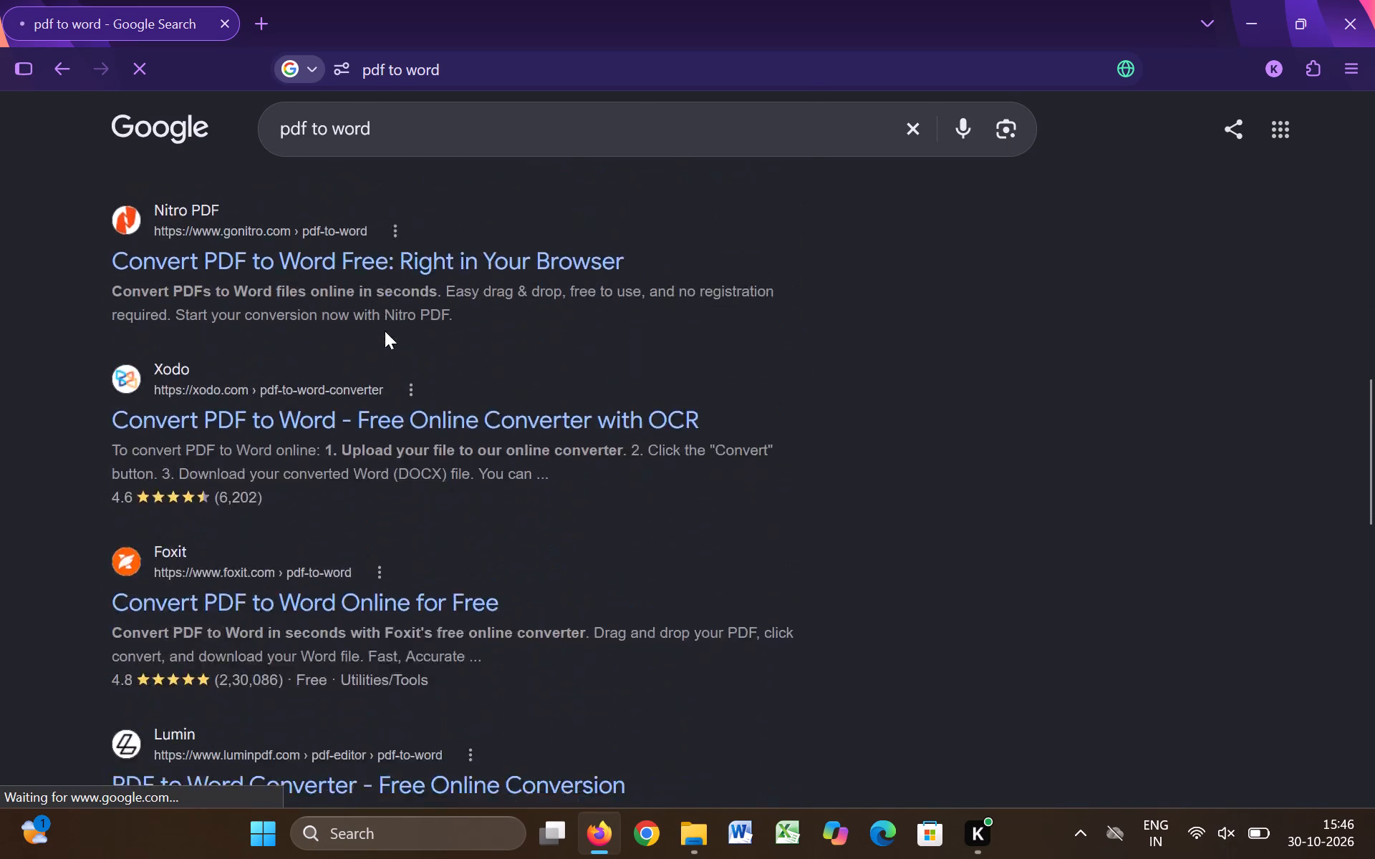
pyautogui.scroll(-3, 385, 331)
pyautogui.scroll(12, 385, 331)
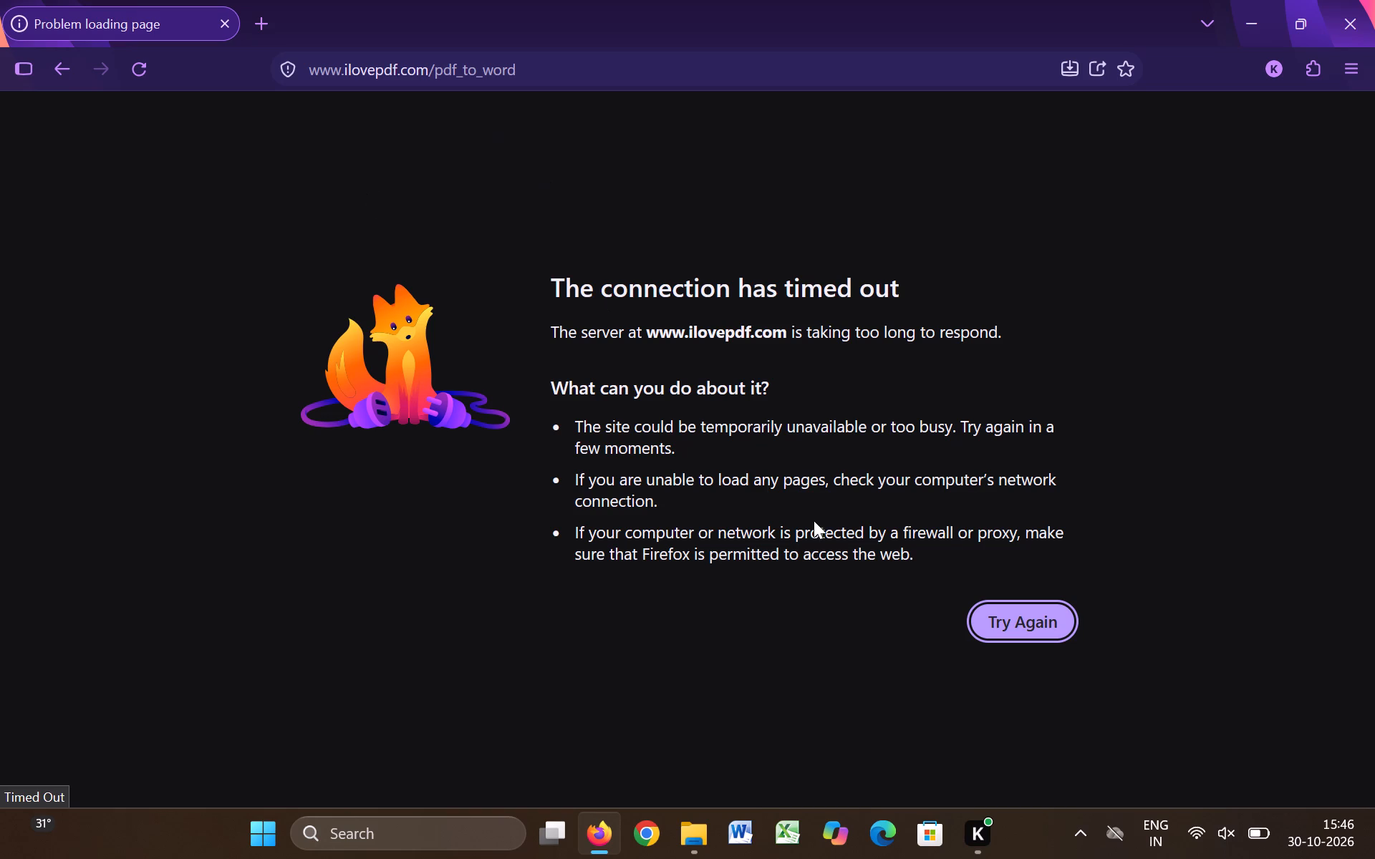
pyautogui.click(1034, 618)
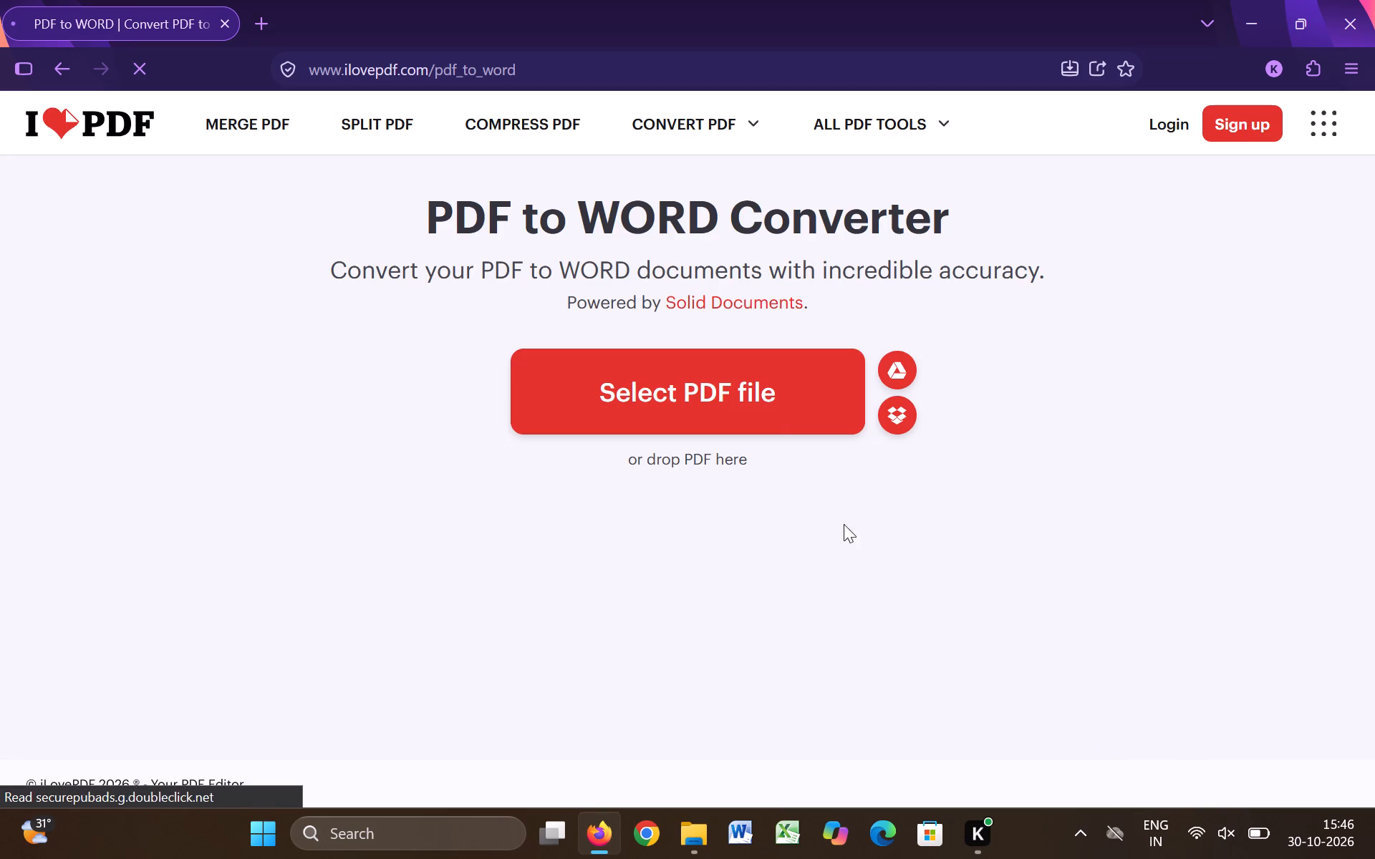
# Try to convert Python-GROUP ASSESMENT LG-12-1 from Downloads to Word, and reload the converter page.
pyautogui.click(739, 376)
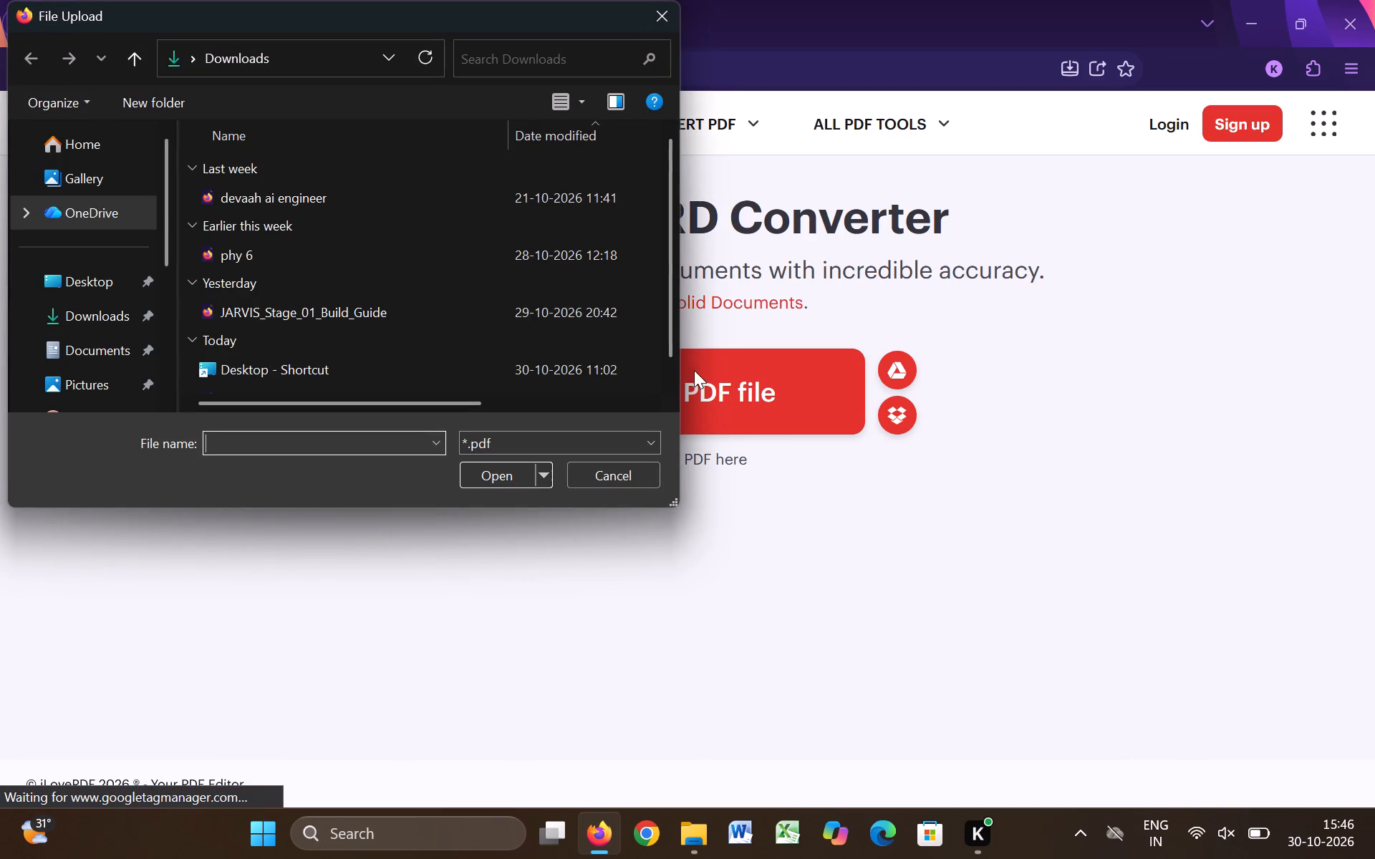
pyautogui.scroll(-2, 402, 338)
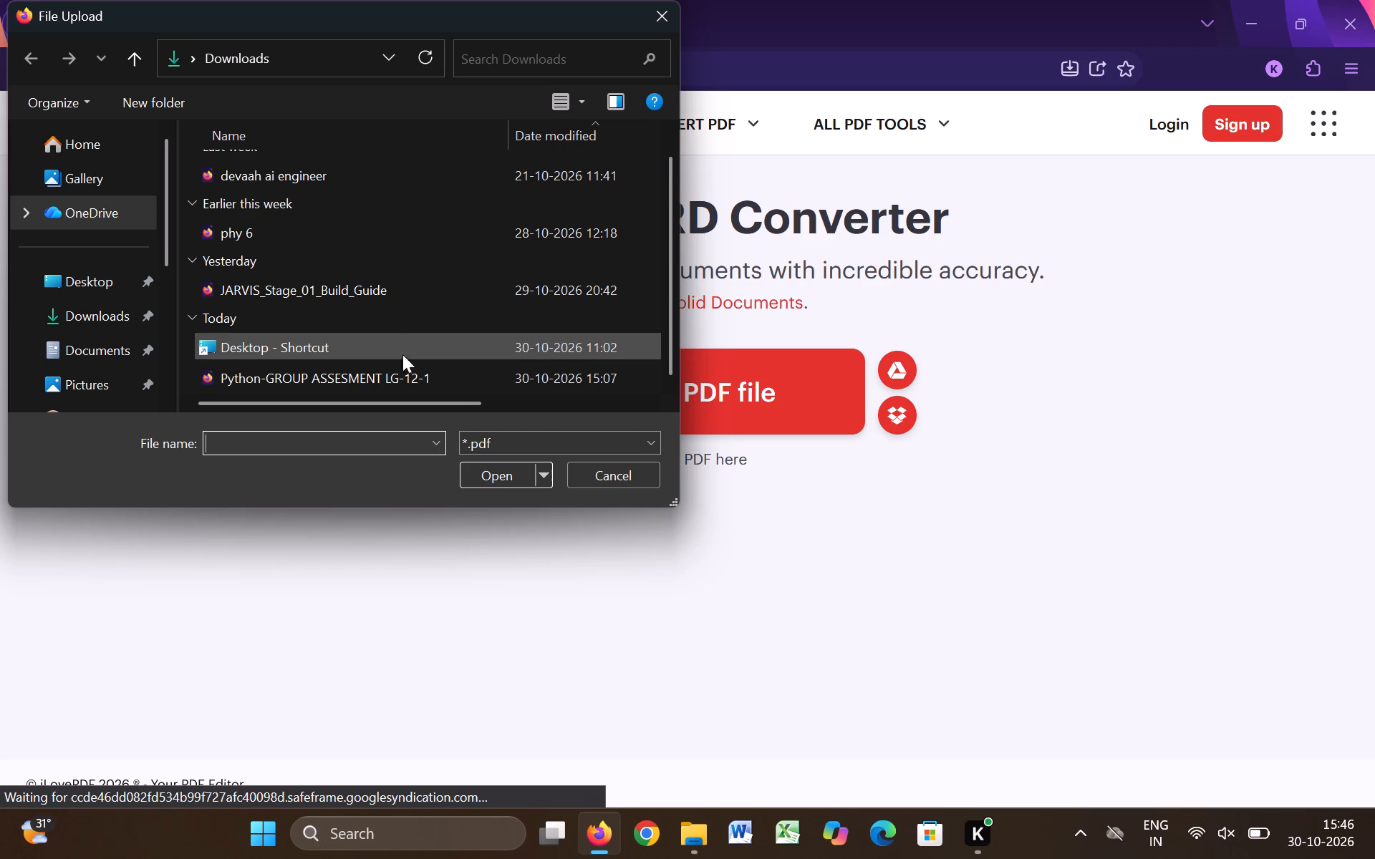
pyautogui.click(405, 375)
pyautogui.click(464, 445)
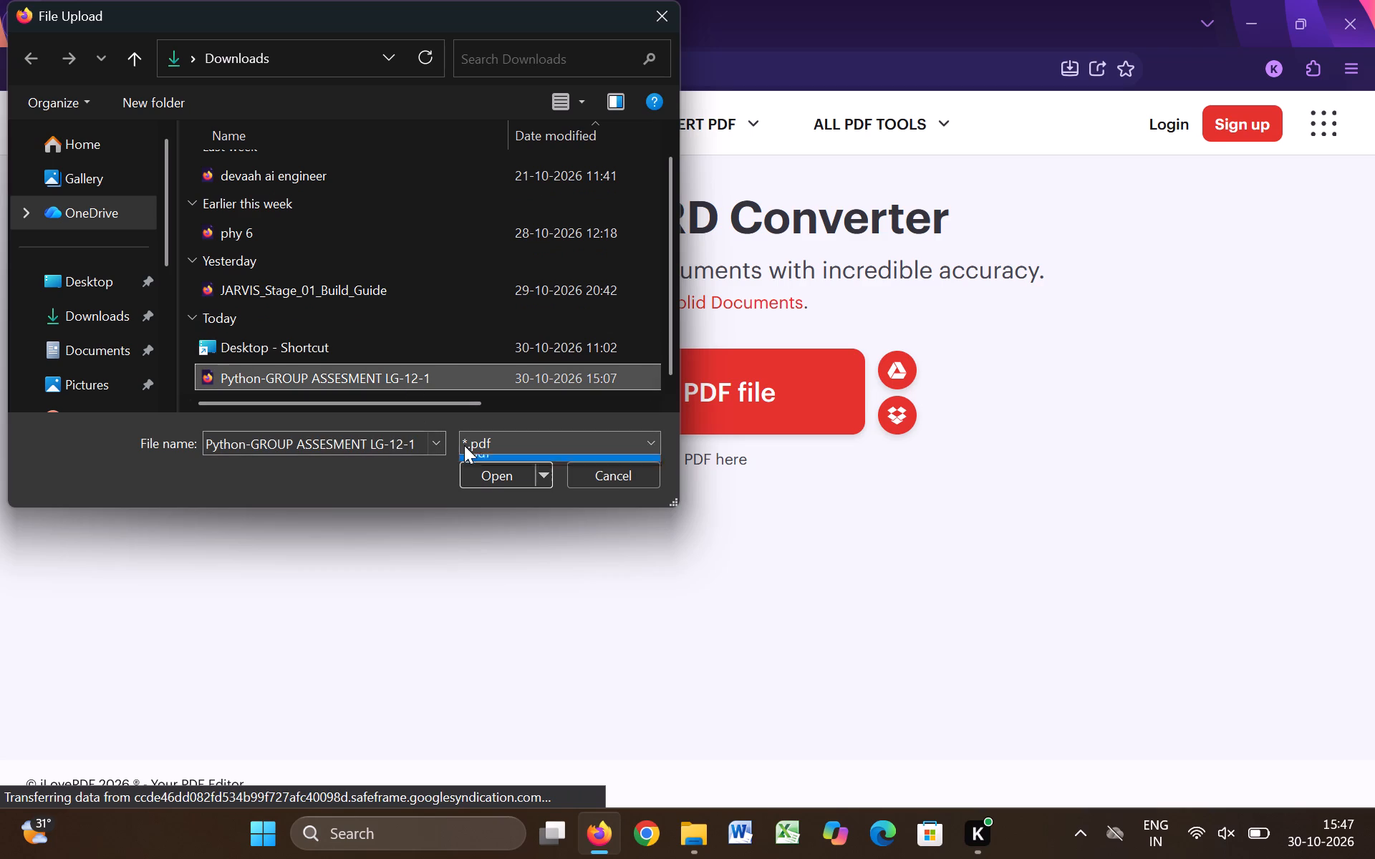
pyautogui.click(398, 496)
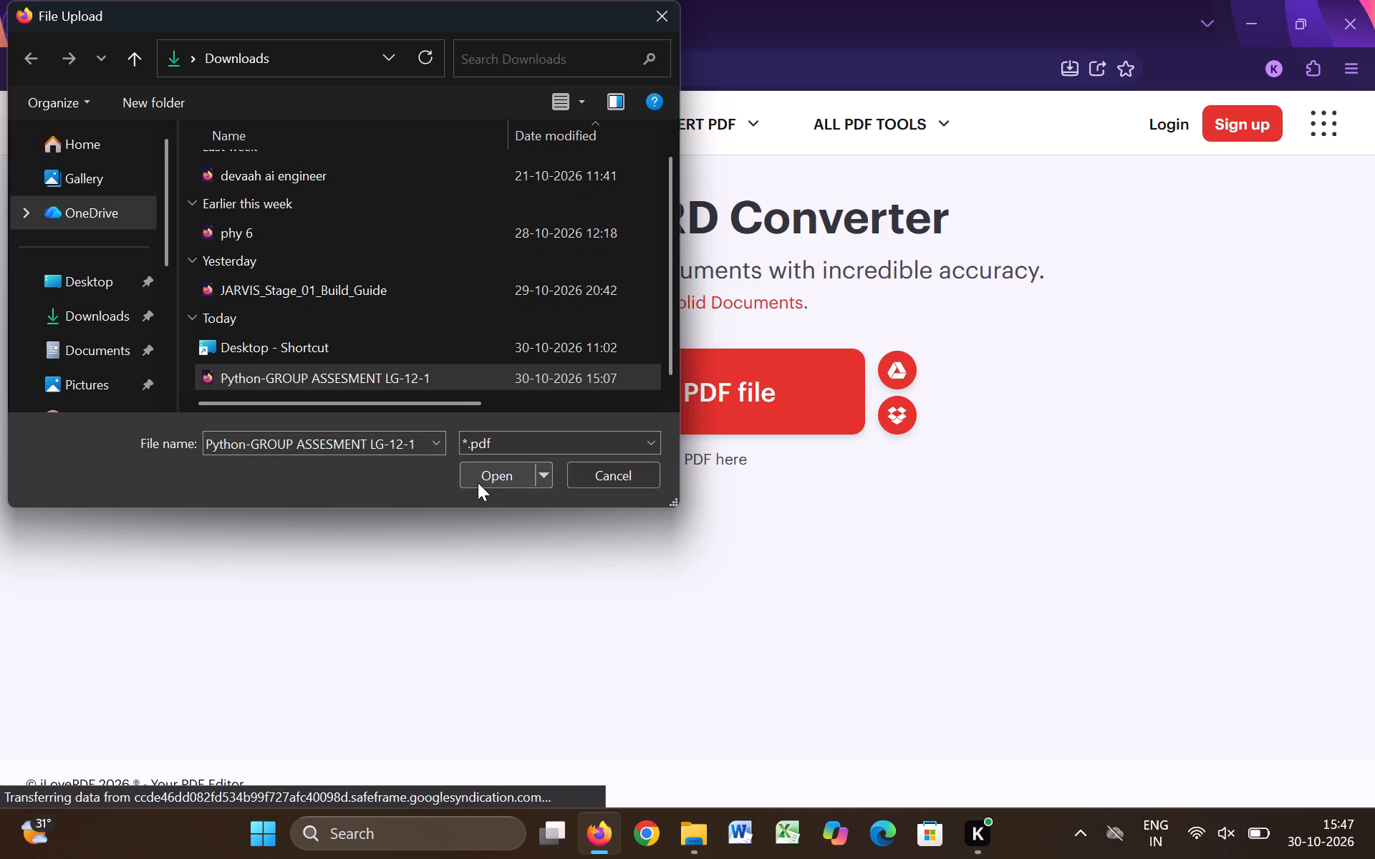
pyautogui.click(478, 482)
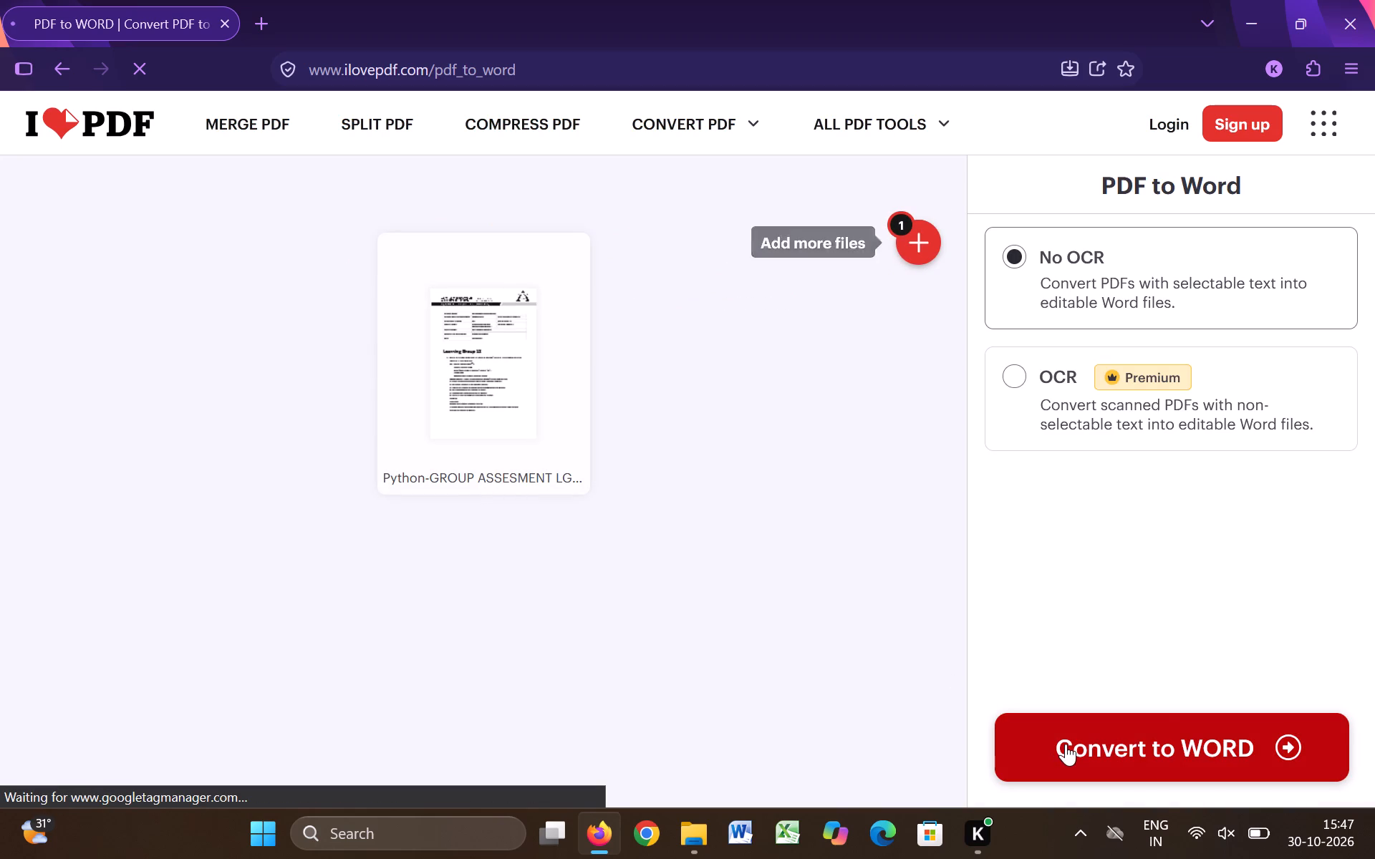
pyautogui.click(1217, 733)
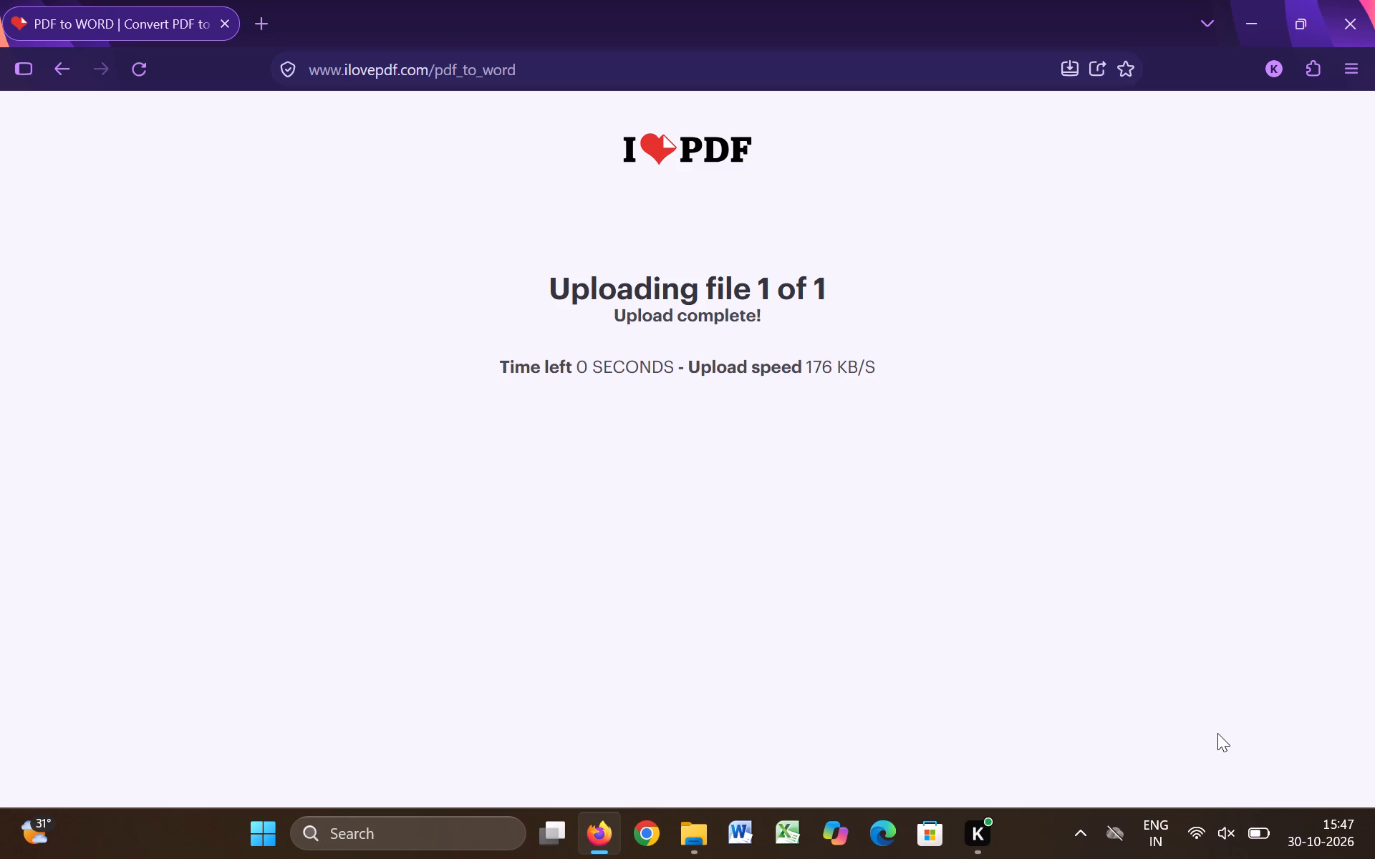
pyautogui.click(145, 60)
# Upload the PDF Python-GROUP ASSESMENT LG-12-1 from Downloads and convert it to Word.
pyautogui.click(617, 374)
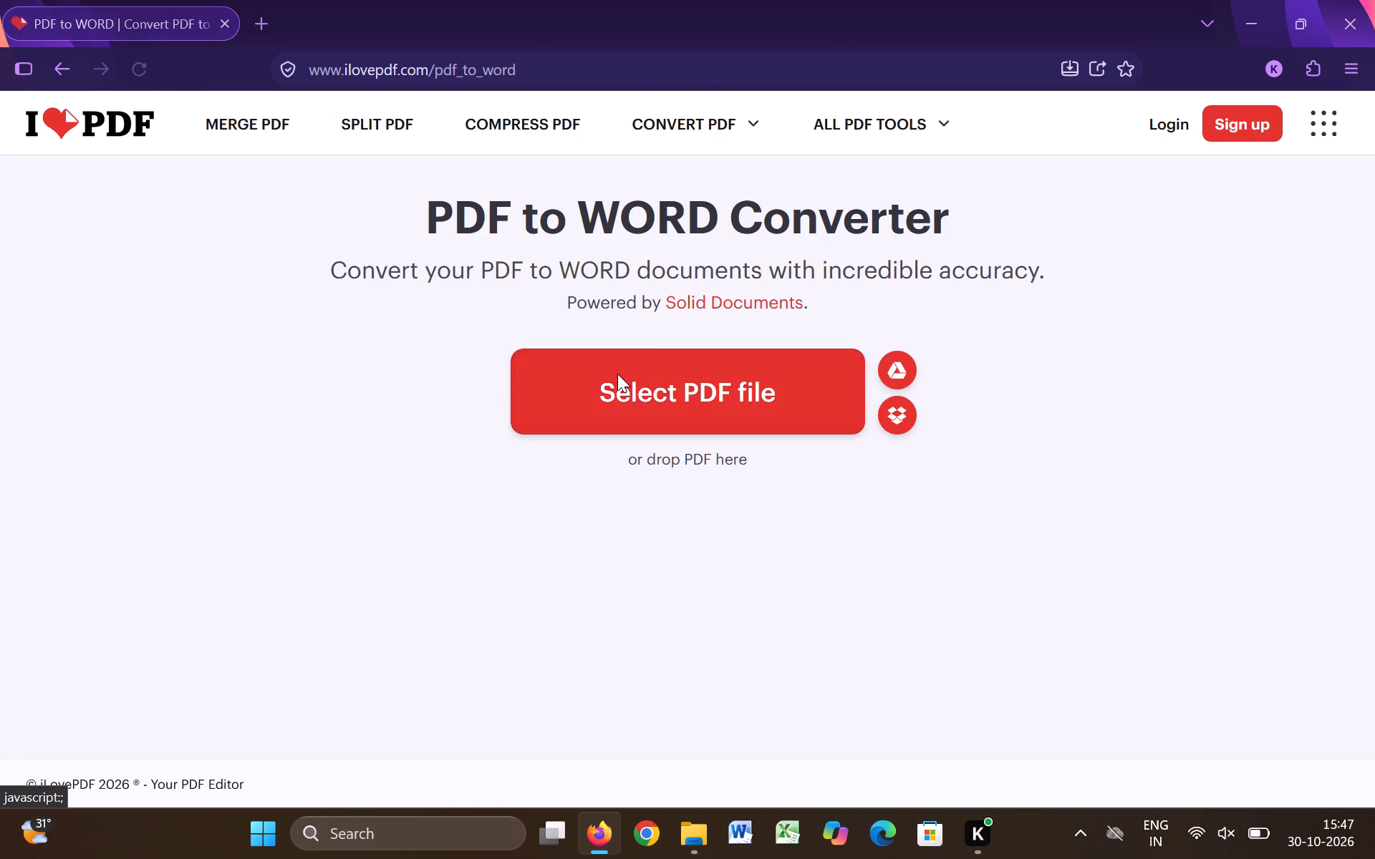
pyautogui.scroll(-2, 322, 350)
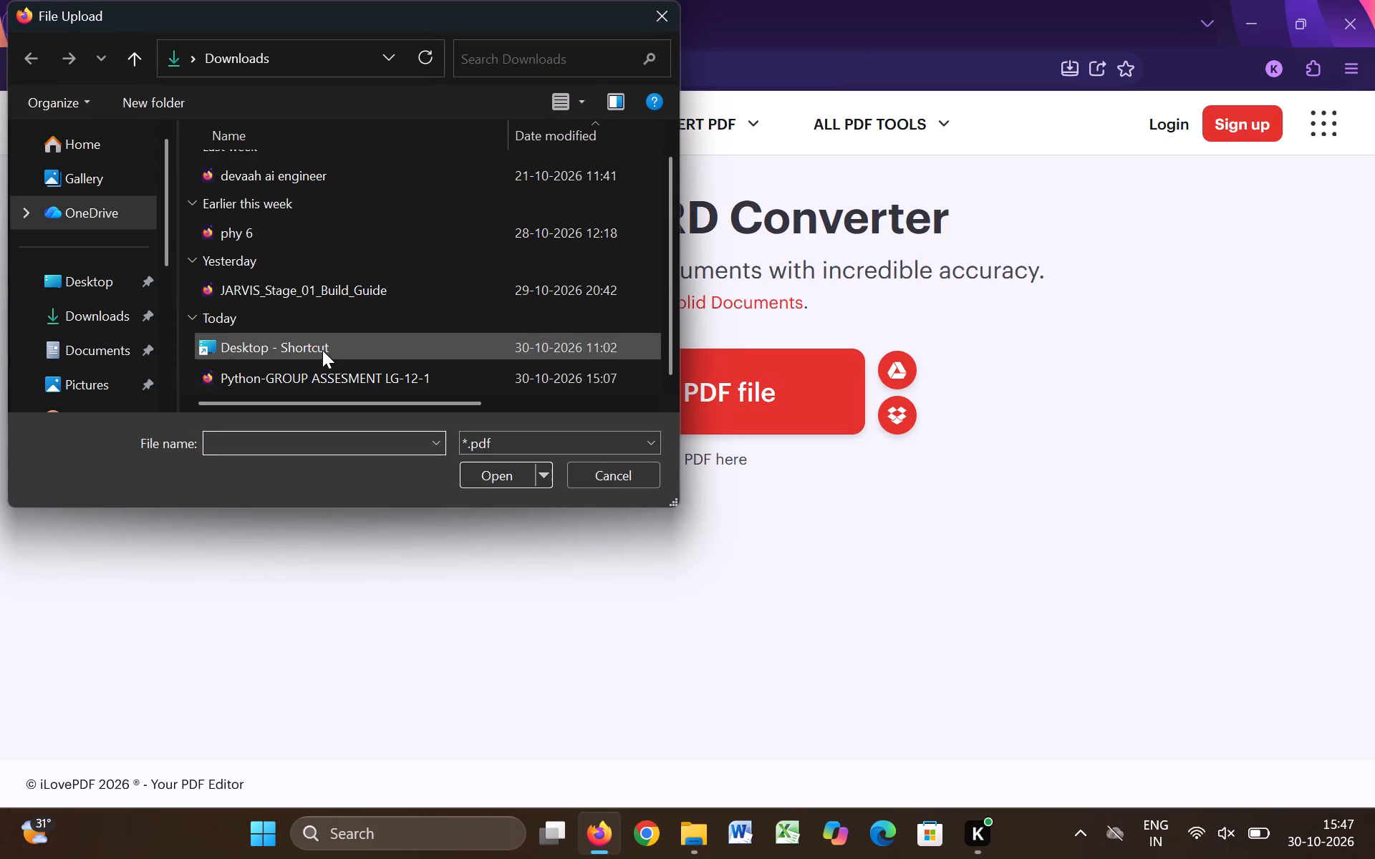
pyautogui.click(322, 369)
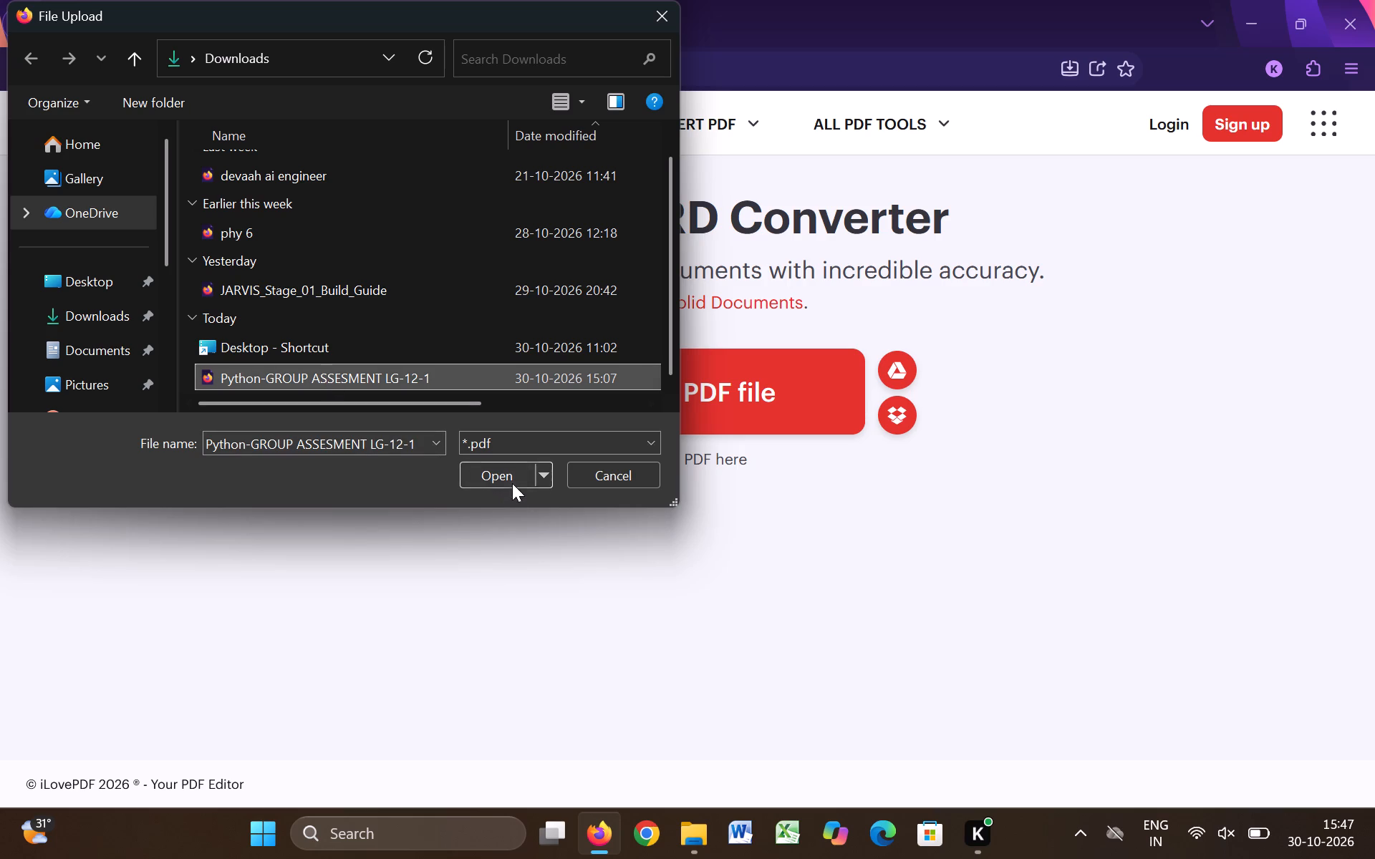
pyautogui.click(512, 481)
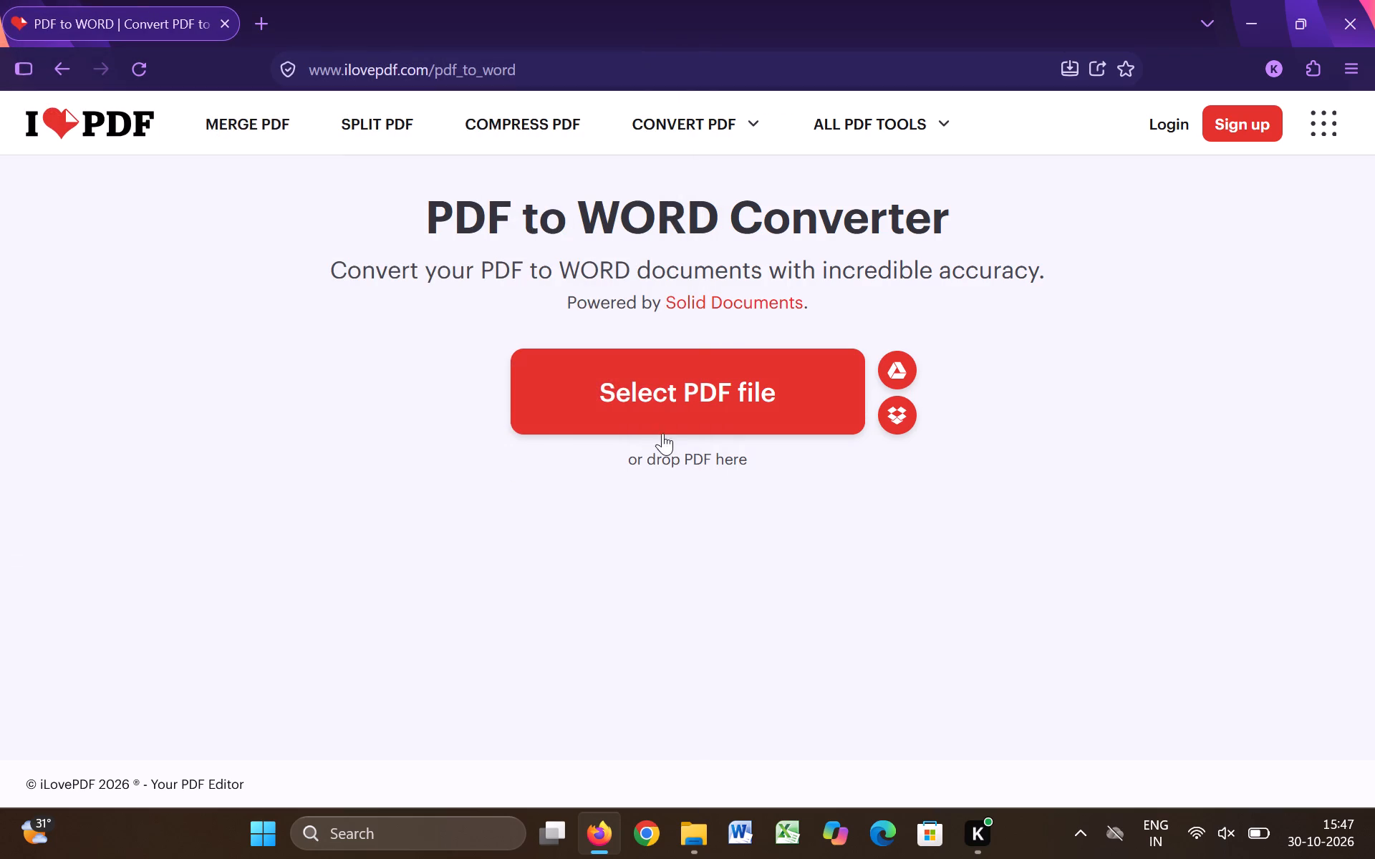
pyautogui.click(648, 414)
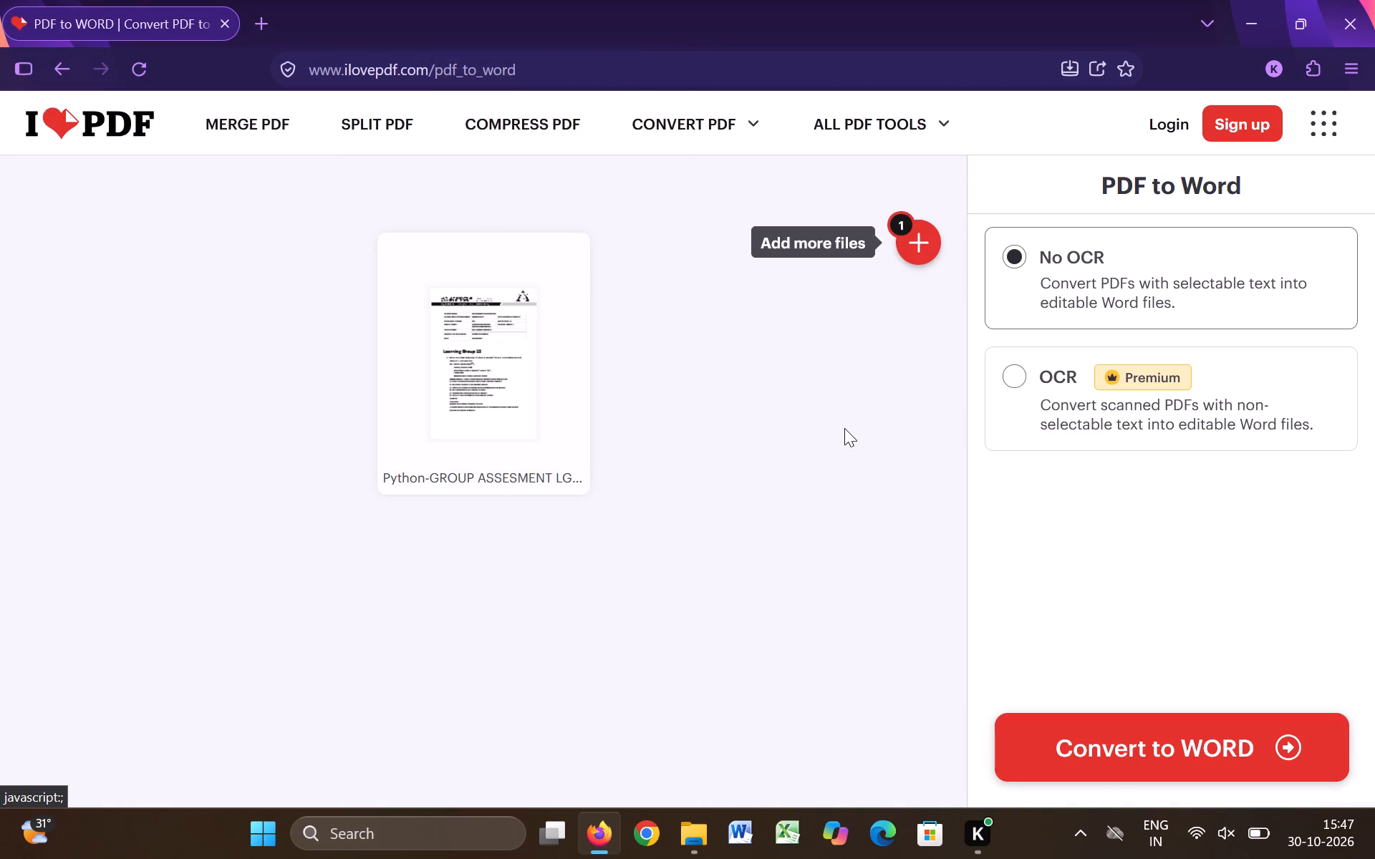
pyautogui.scroll(5, 844, 428)
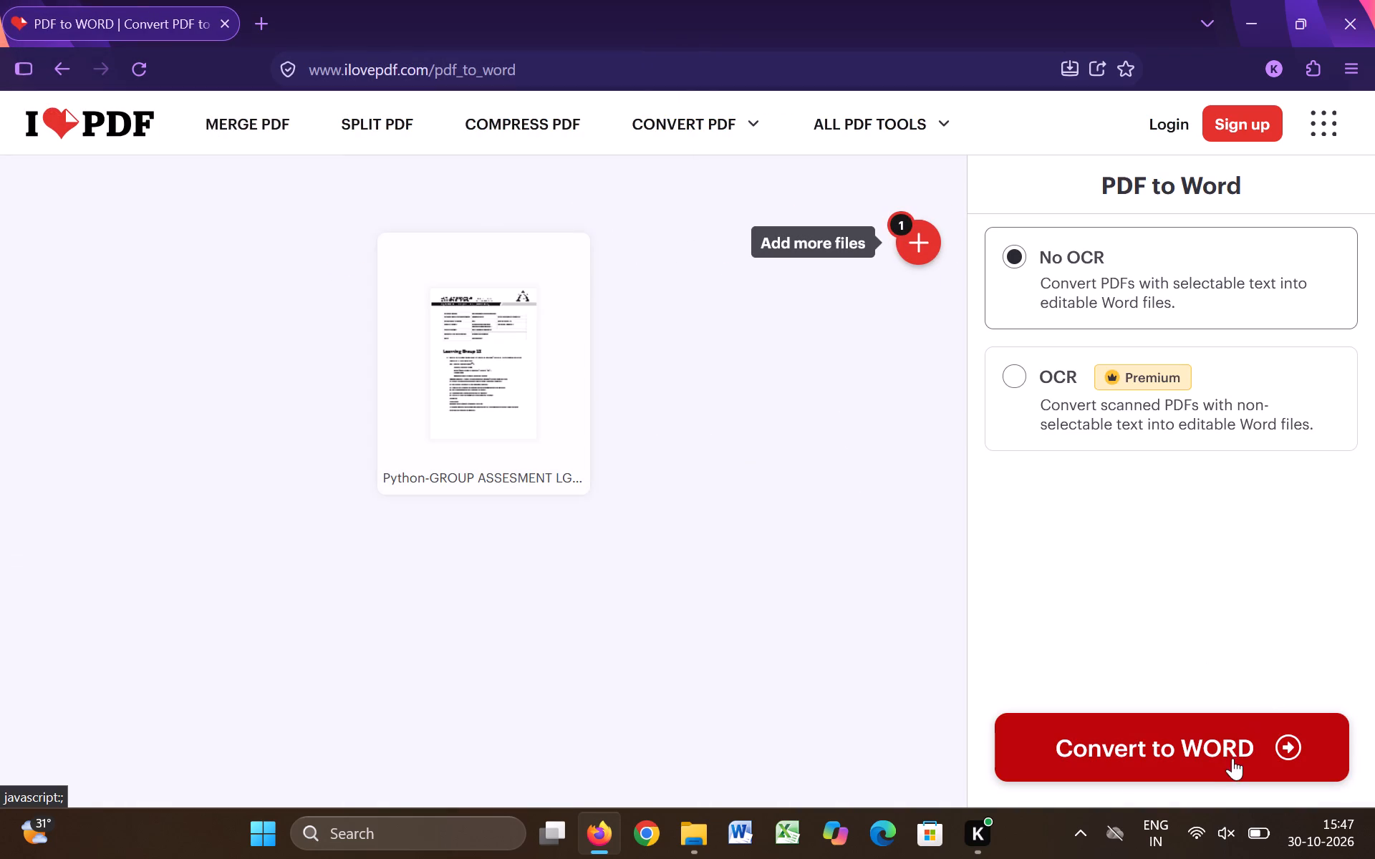
pyautogui.click(1273, 746)
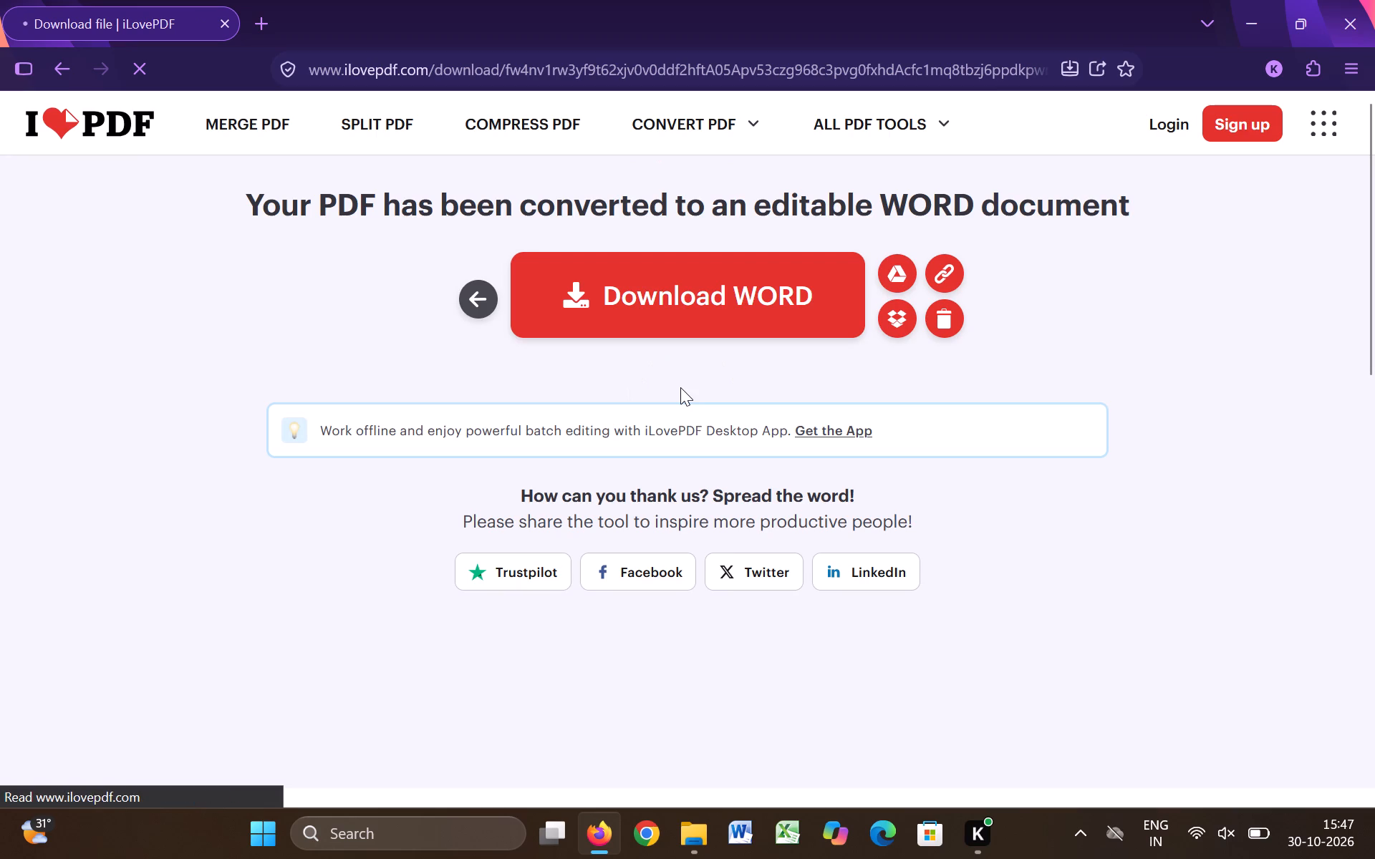
# Download the converted Word document, open it in Microsoft Word and enable editing.
pyautogui.click(703, 289)
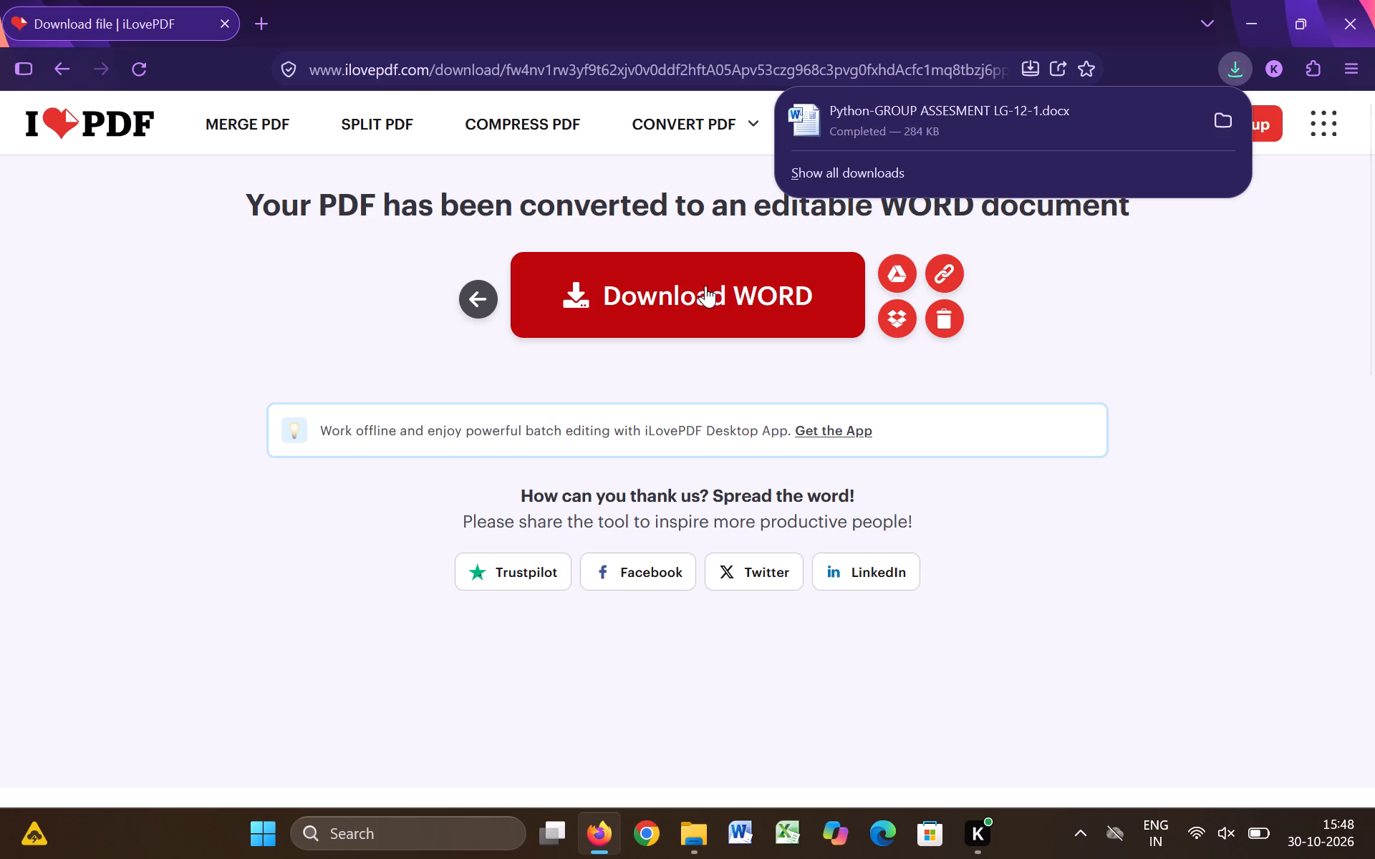
pyautogui.click(957, 116)
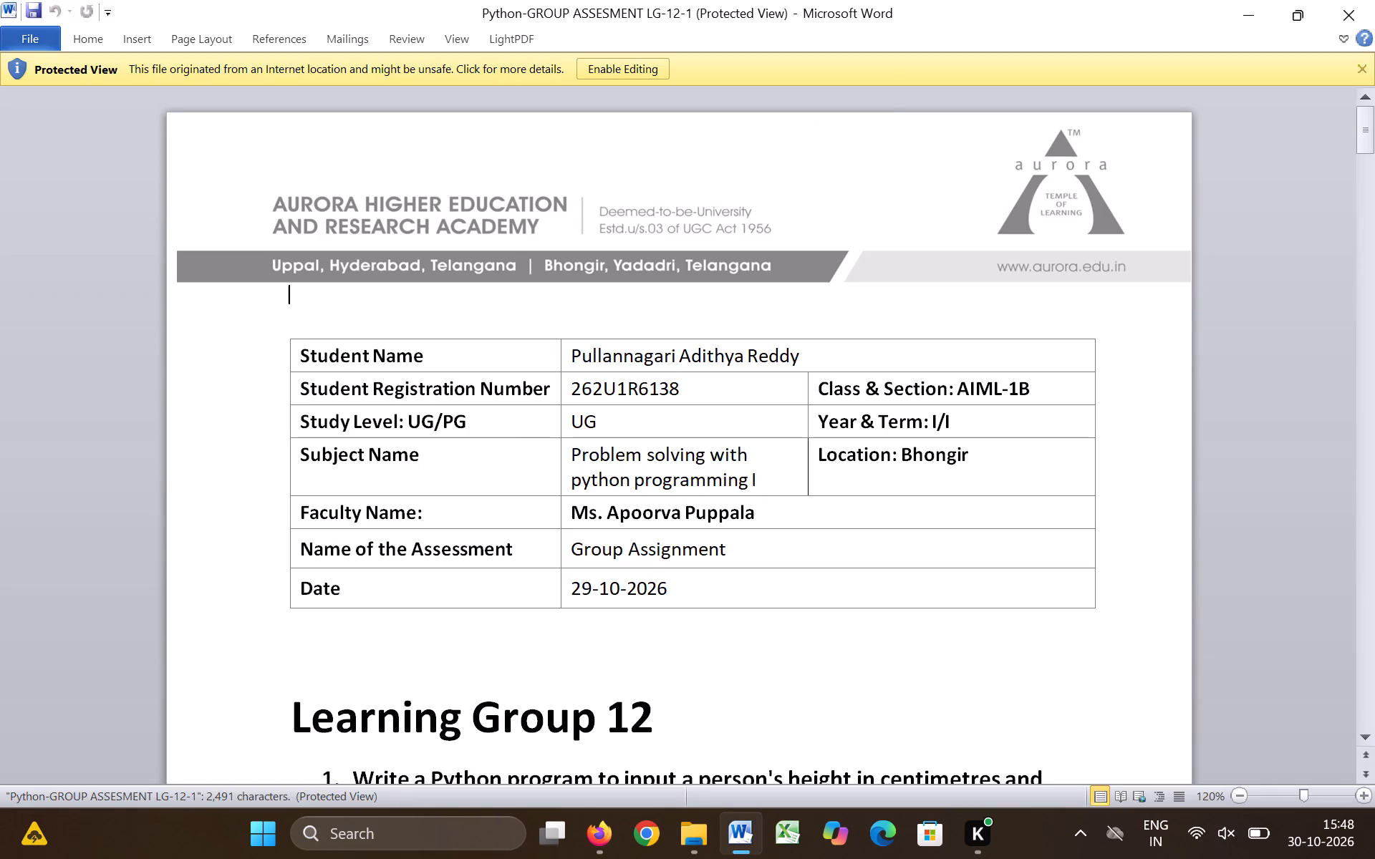
pyautogui.click(626, 66)
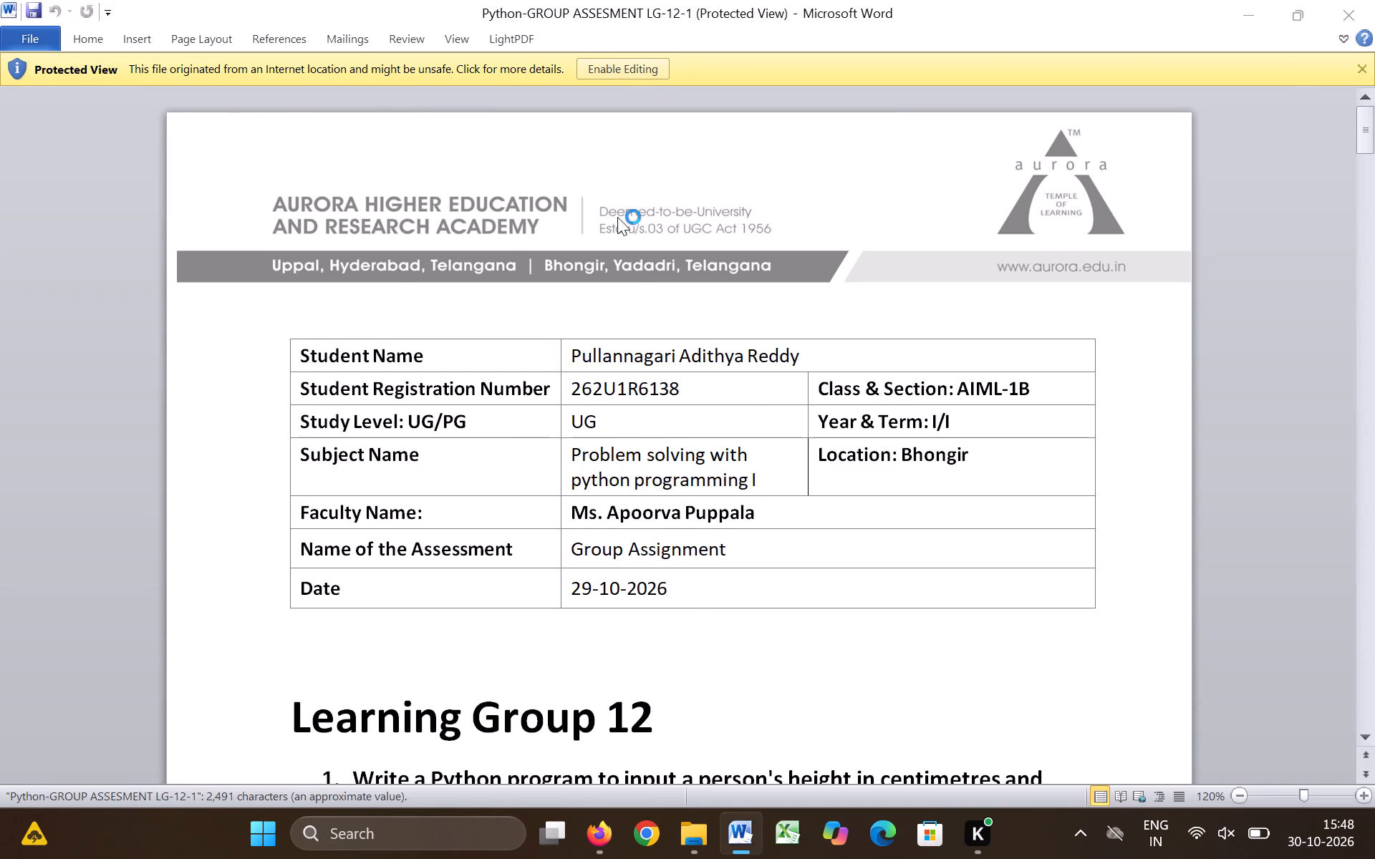
pyautogui.scroll(-3, 677, 417)
pyautogui.scroll(3, 677, 417)
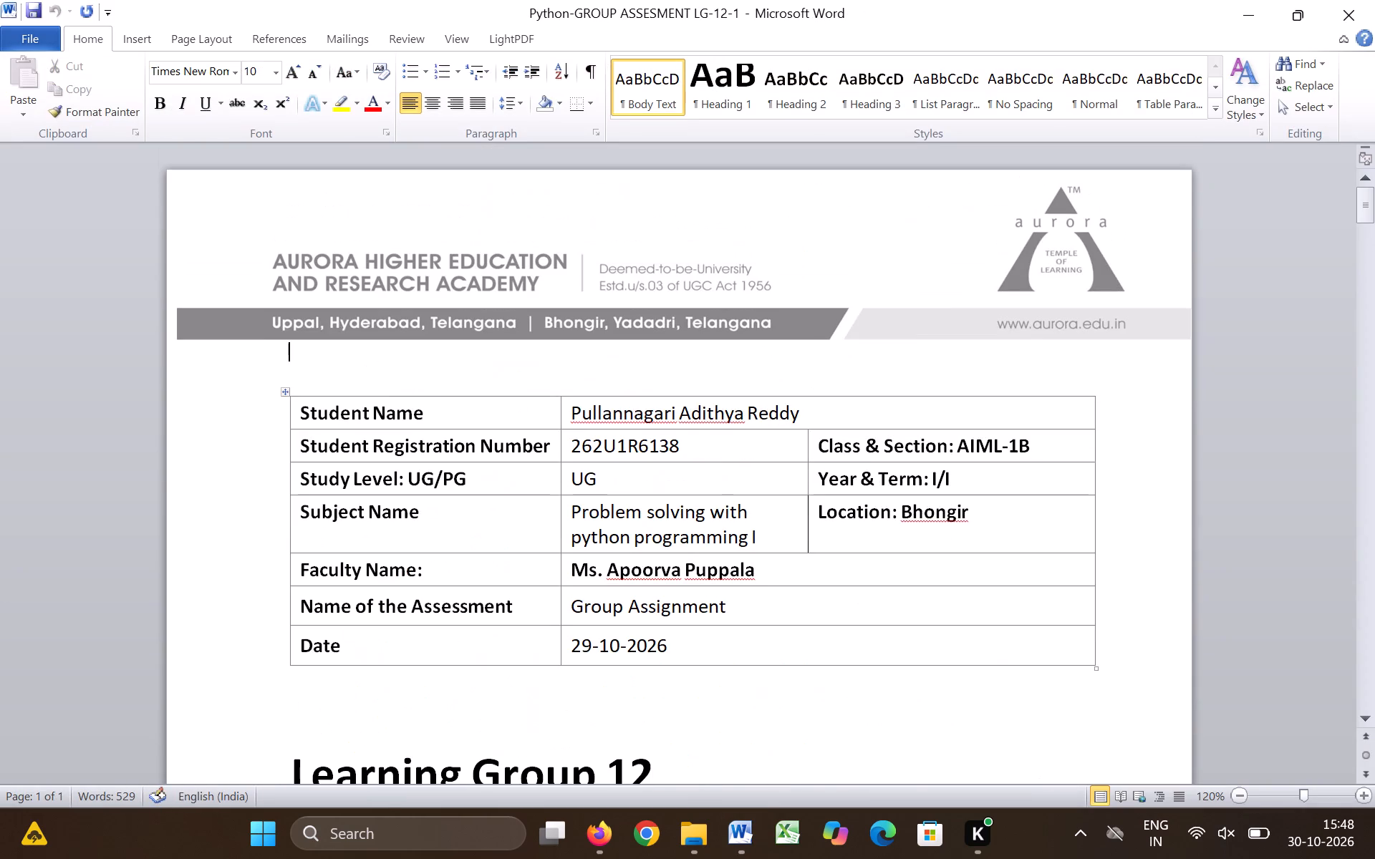
# Replace the name in the Student Name row of the details table with the new student's full name in capitals.
pyautogui.click(804, 412)
pyautogui.press('BackSpace')
pyautogui.press('BackSpace')
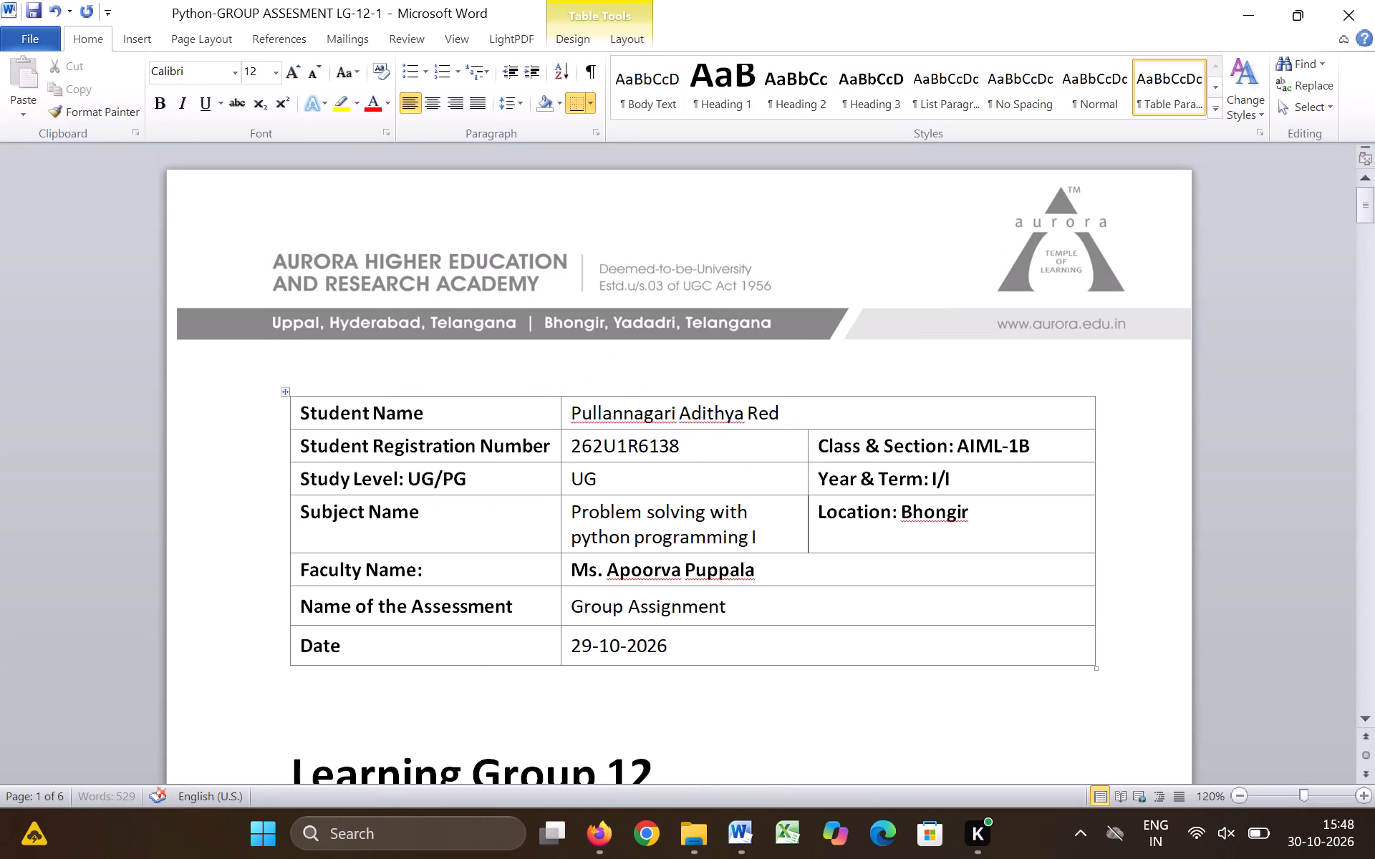
pyautogui.press('BackSpace')
pyautogui.press('BackSpace')
pyautogui.press('BackSpace')
pyautogui.press('BackSpace')
pyautogui.press('BackSpace')
pyautogui.press('BackSpace')
pyautogui.press('BackSpace')
pyautogui.press('BackSpace')
pyautogui.press('BackSpace')
pyautogui.press('BackSpace')
pyautogui.press('BackSpace')
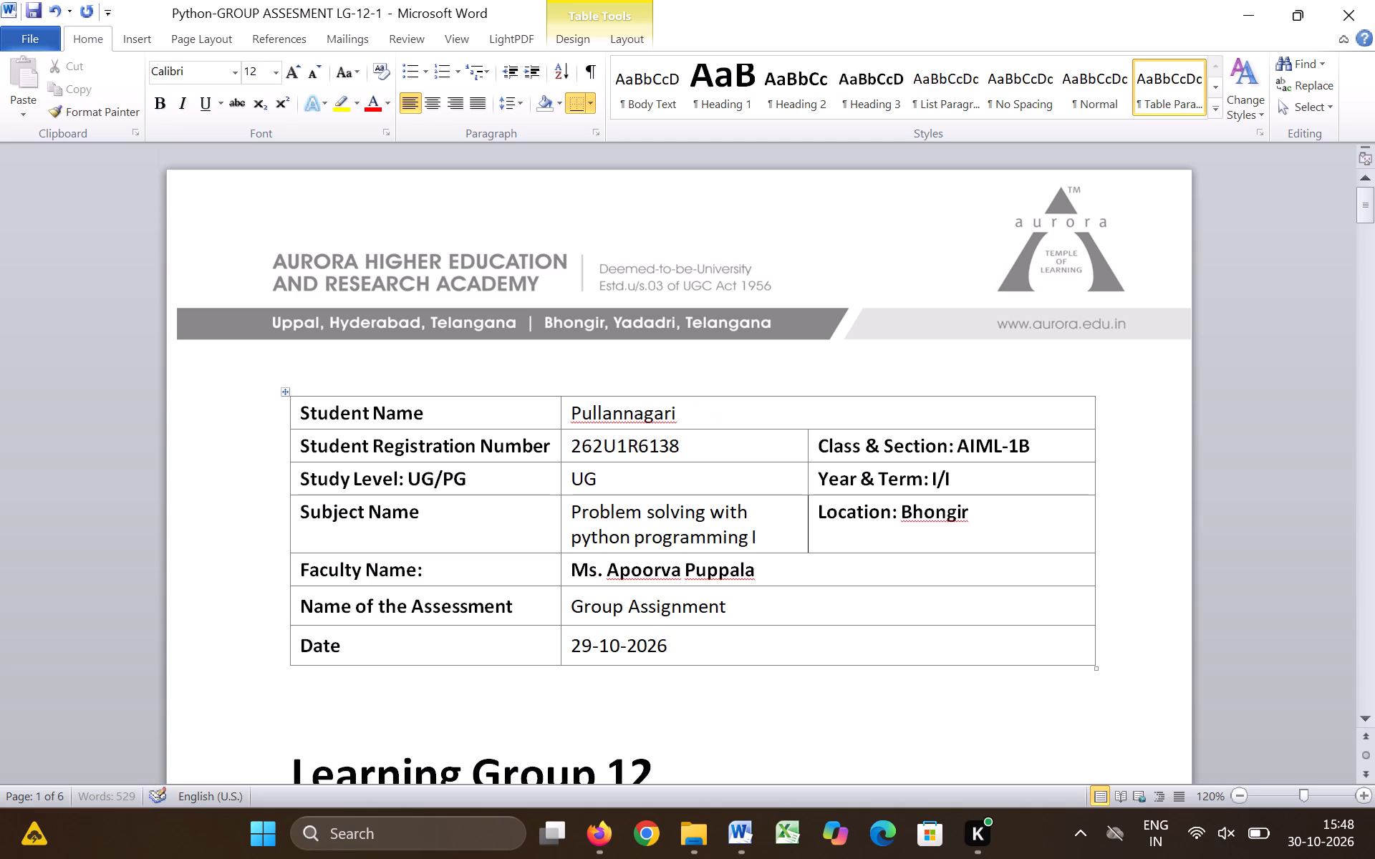
pyautogui.press('BackSpace')
pyautogui.press('BackSpace')
pyautogui.press('BackSpace')
pyautogui.press('BackSpace')
pyautogui.press('BackSpace')
pyautogui.press('BackSpace')
pyautogui.press('BackSpace')
pyautogui.press('BackSpace')
pyautogui.press('BackSpace')
pyautogui.press('BackSpace')
pyautogui.press('BackSpace')
pyautogui.press('BackSpace')
pyautogui.press('BackSpace')
pyautogui.press('BackSpace')
pyautogui.press('BackSpace')
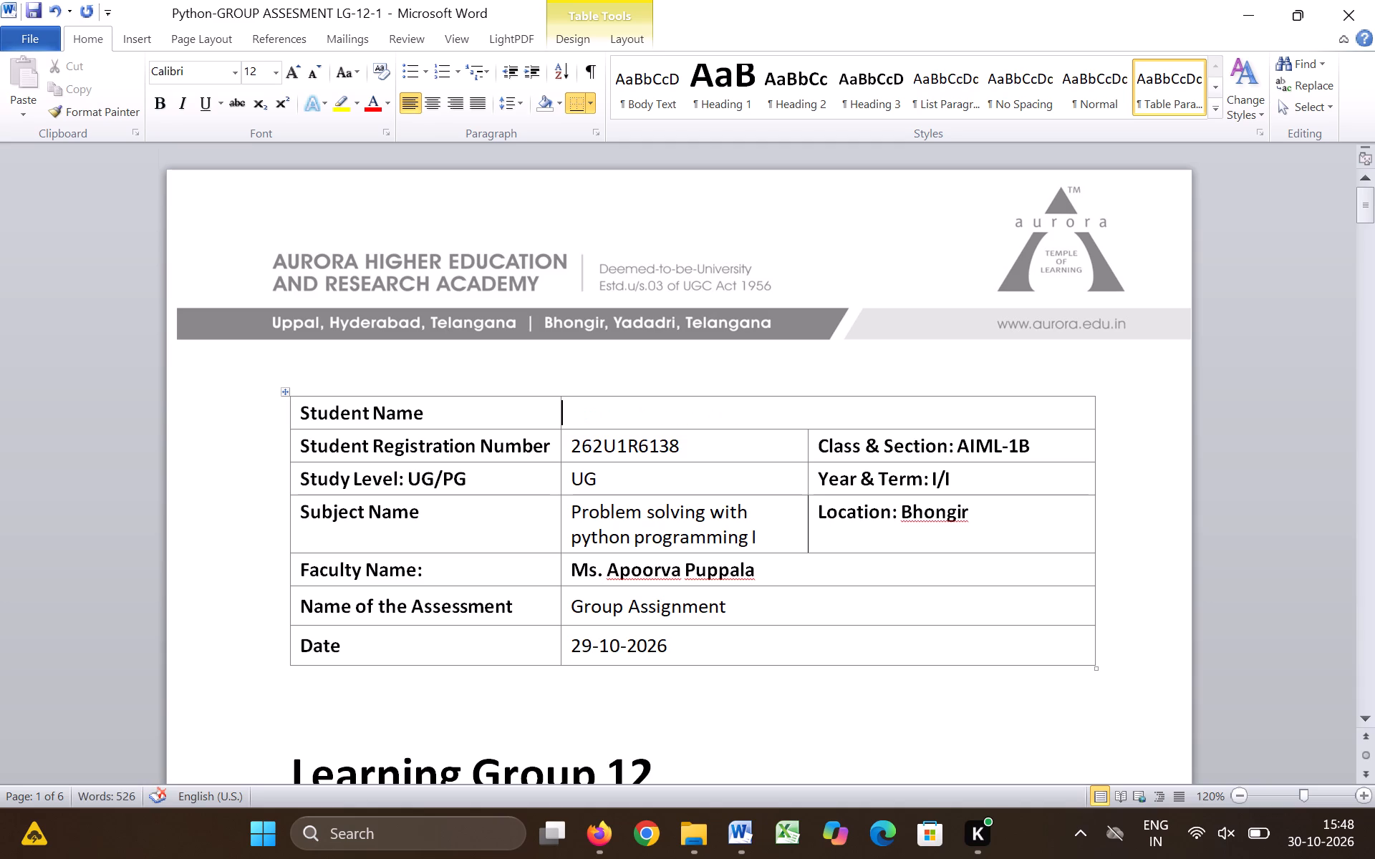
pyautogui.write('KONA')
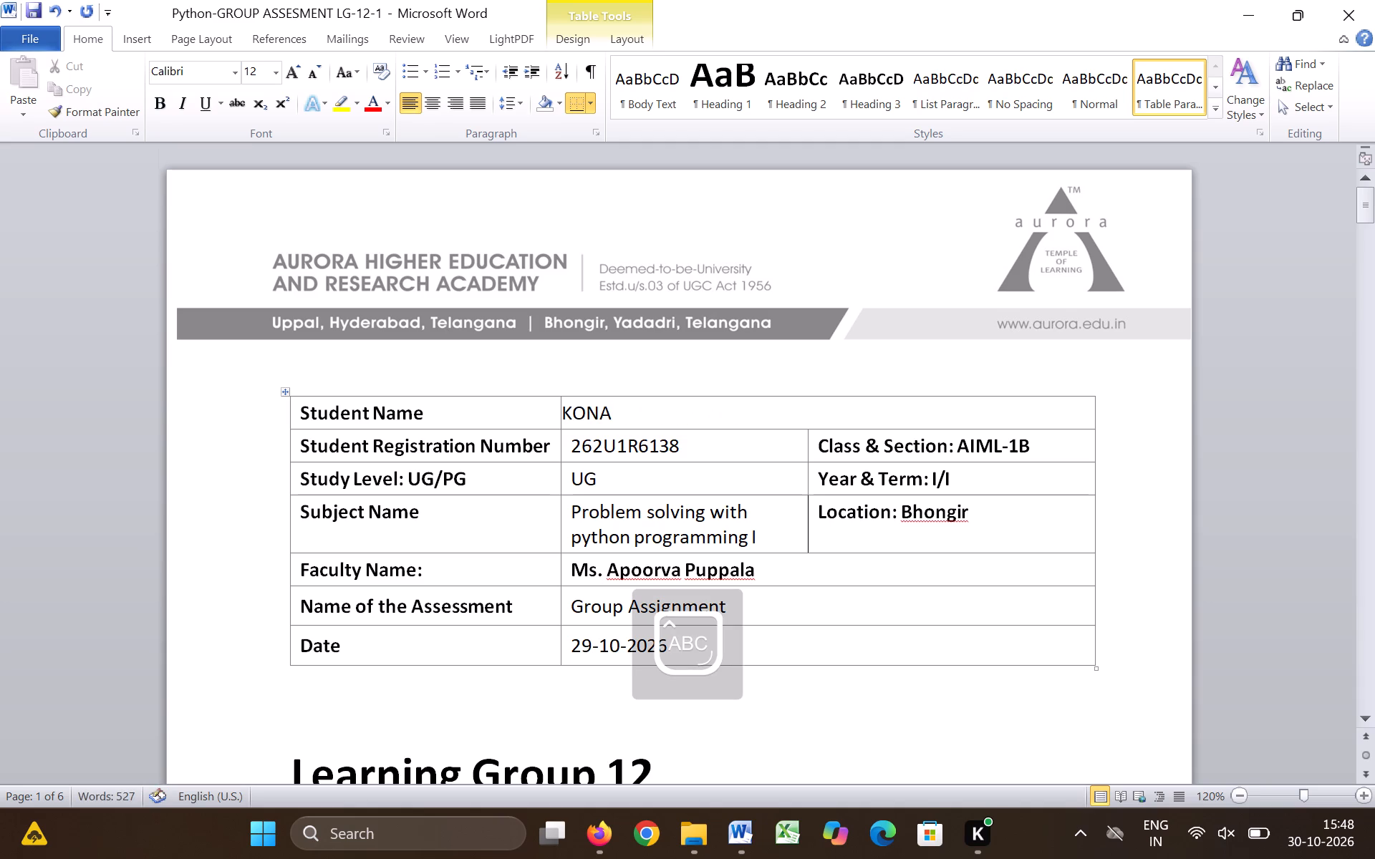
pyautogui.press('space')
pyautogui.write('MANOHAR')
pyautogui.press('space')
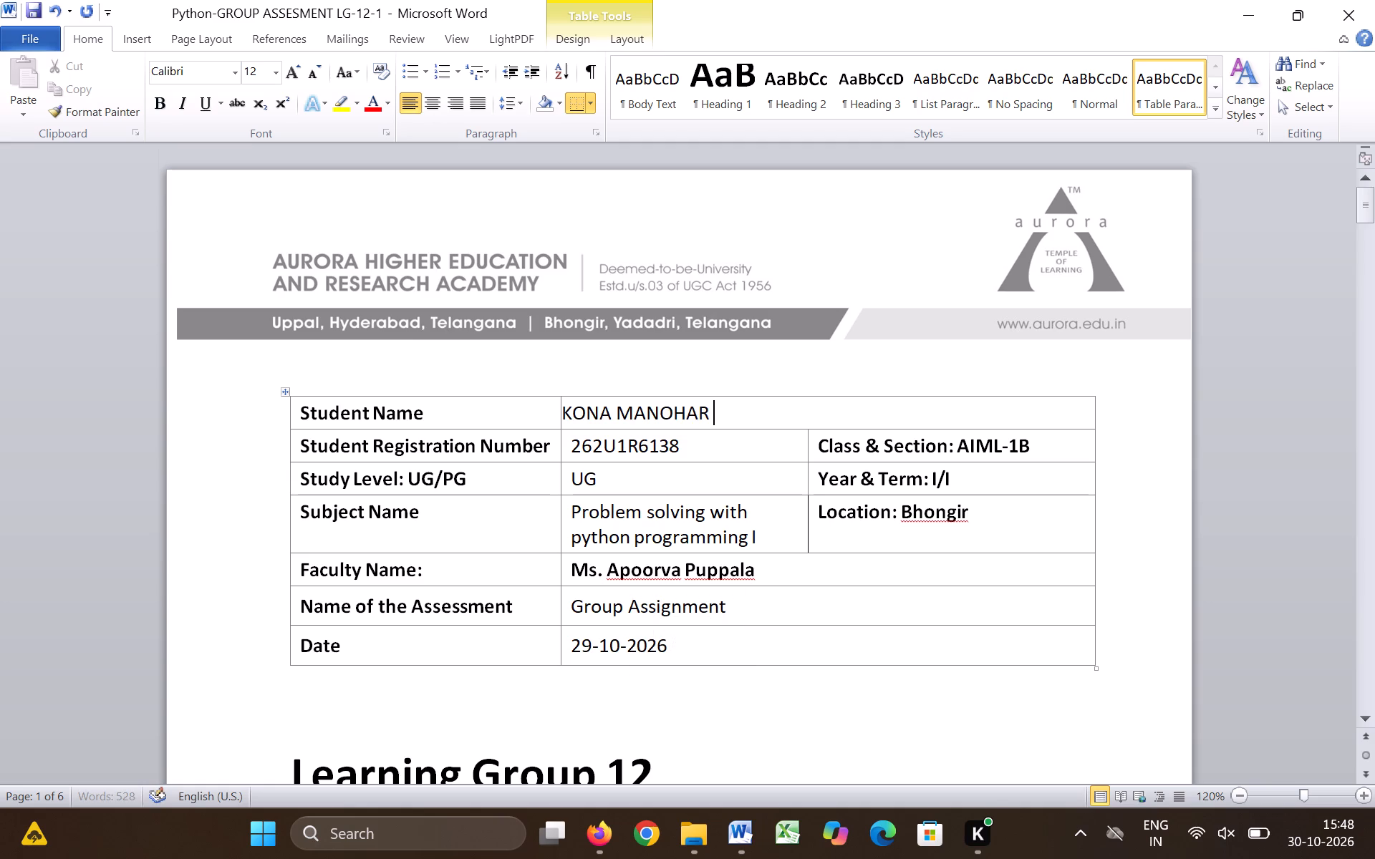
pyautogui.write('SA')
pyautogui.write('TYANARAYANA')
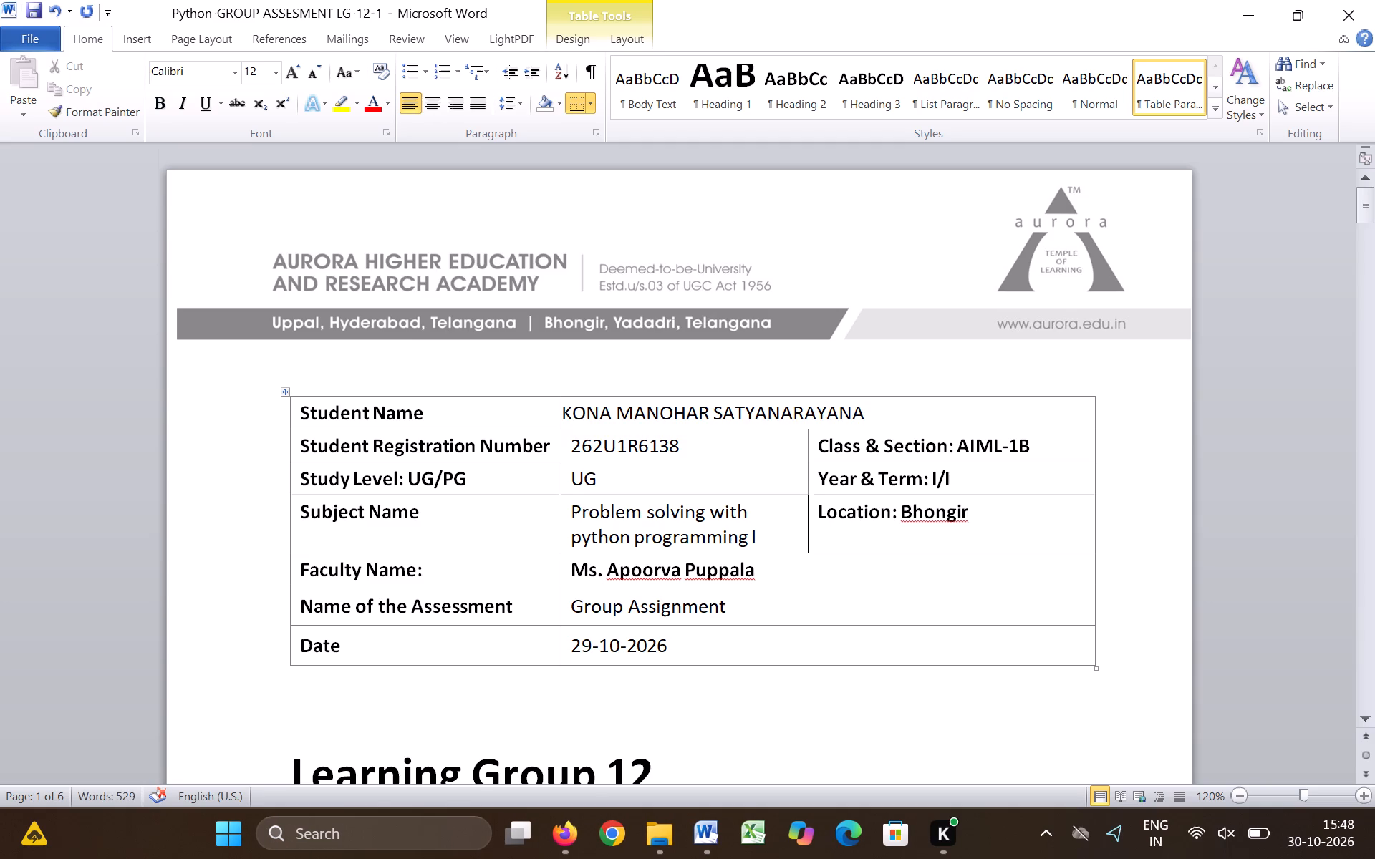
# Replace the last three digits of the Student Registration Number in the details table with the new student's digits.
pyautogui.click(778, 442)
pyautogui.press('BackSpace')
pyautogui.press('BackSpace')
pyautogui.press('BackSpace')
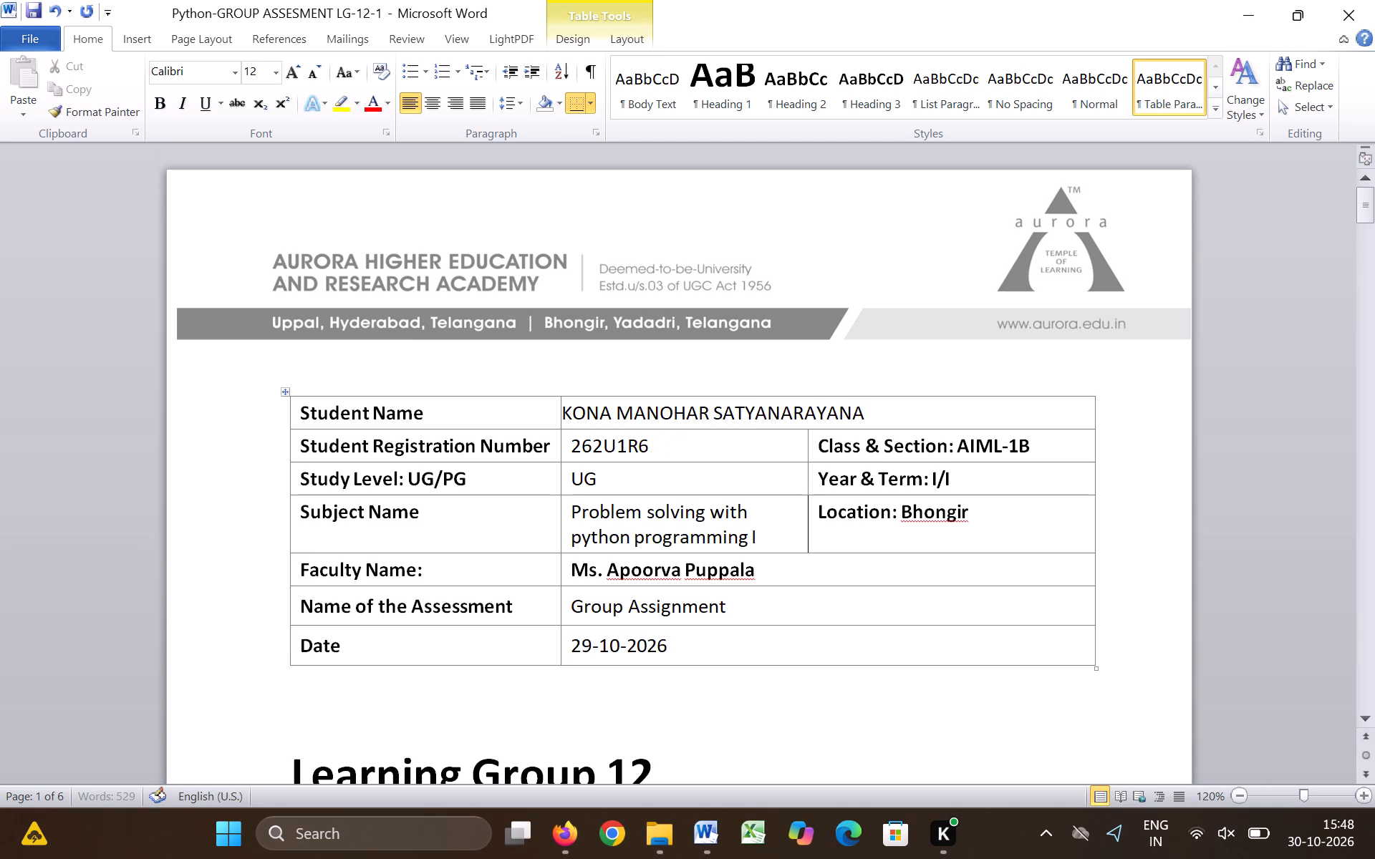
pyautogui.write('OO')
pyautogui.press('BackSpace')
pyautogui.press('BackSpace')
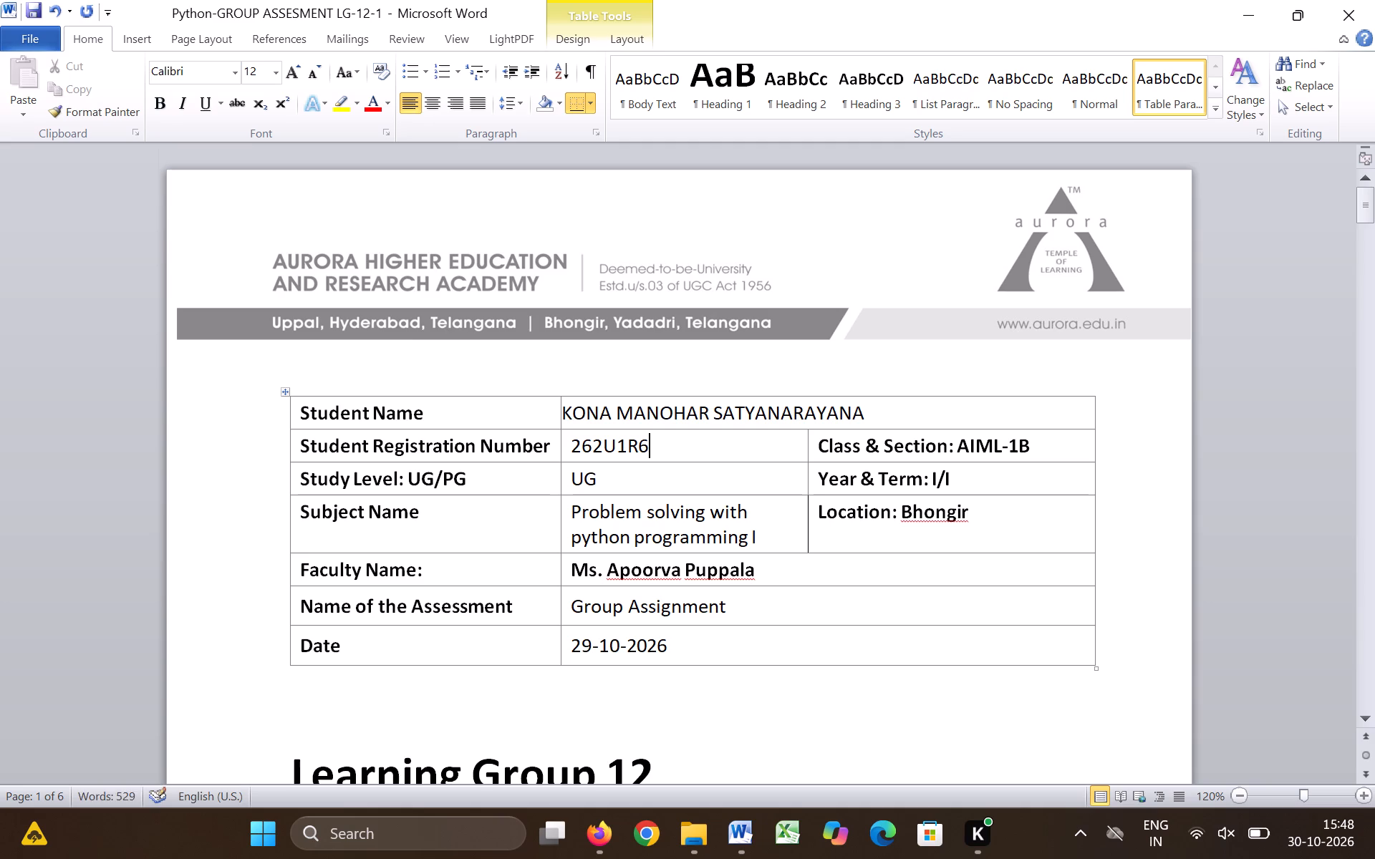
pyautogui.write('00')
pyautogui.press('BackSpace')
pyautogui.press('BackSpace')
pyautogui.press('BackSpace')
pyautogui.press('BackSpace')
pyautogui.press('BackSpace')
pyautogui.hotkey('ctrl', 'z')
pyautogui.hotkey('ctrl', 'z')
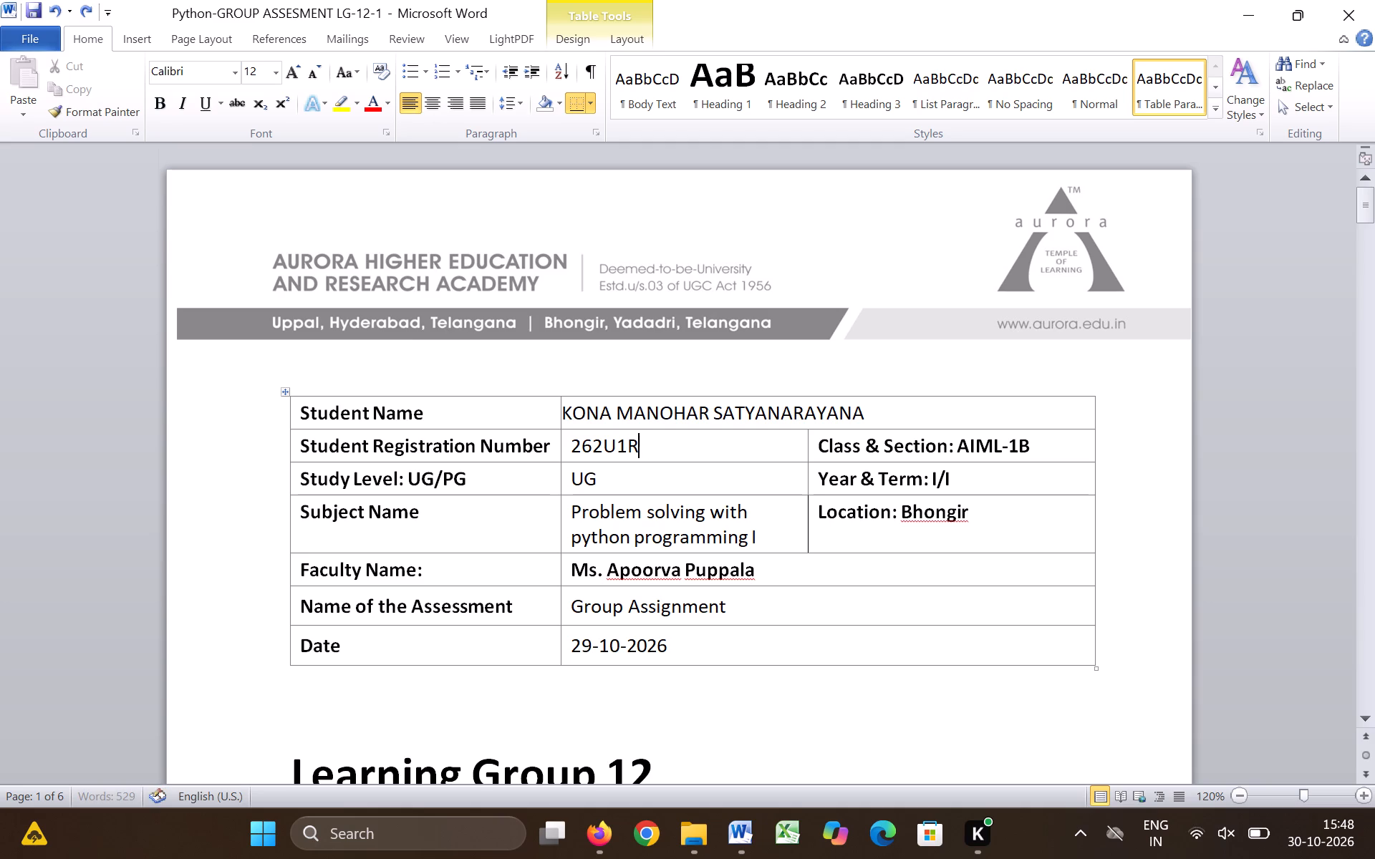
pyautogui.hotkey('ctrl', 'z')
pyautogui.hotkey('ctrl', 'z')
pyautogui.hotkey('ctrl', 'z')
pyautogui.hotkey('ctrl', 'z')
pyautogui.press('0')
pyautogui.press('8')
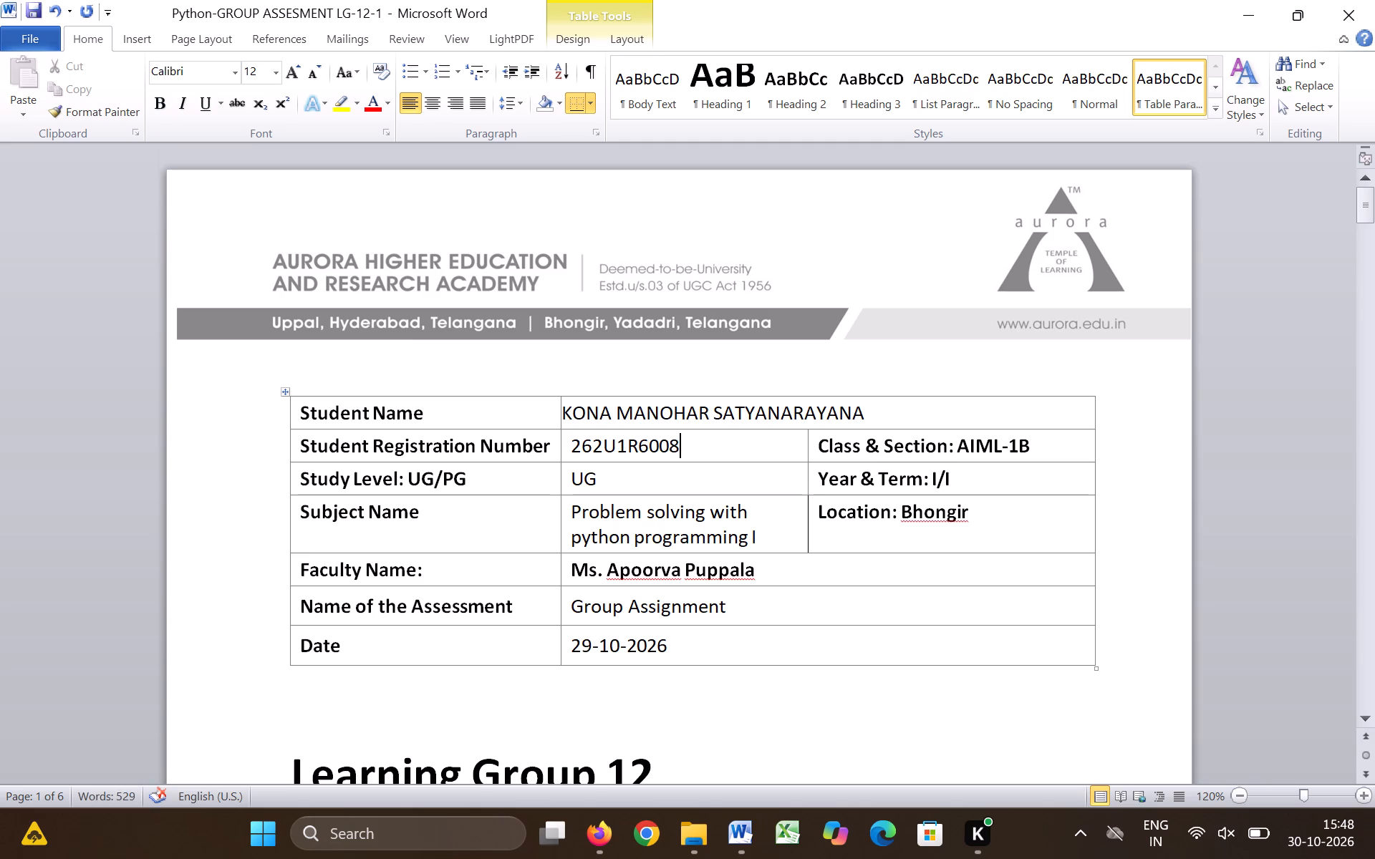
# Delete the picture of the height-conversion program's code and output above question 2 on page 2.
pyautogui.scroll(-3, 818, 613)
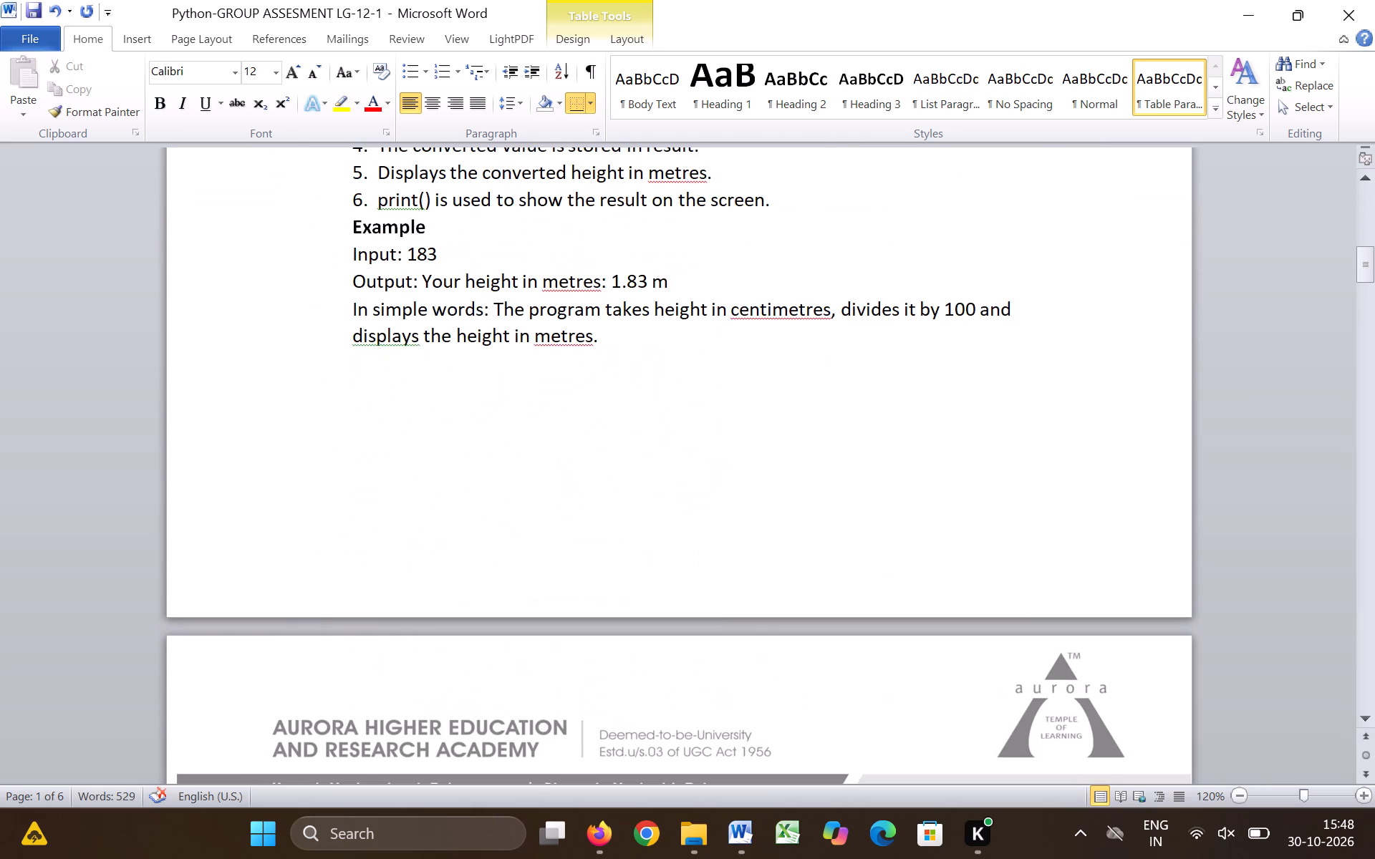
pyautogui.scroll(-2, 818, 613)
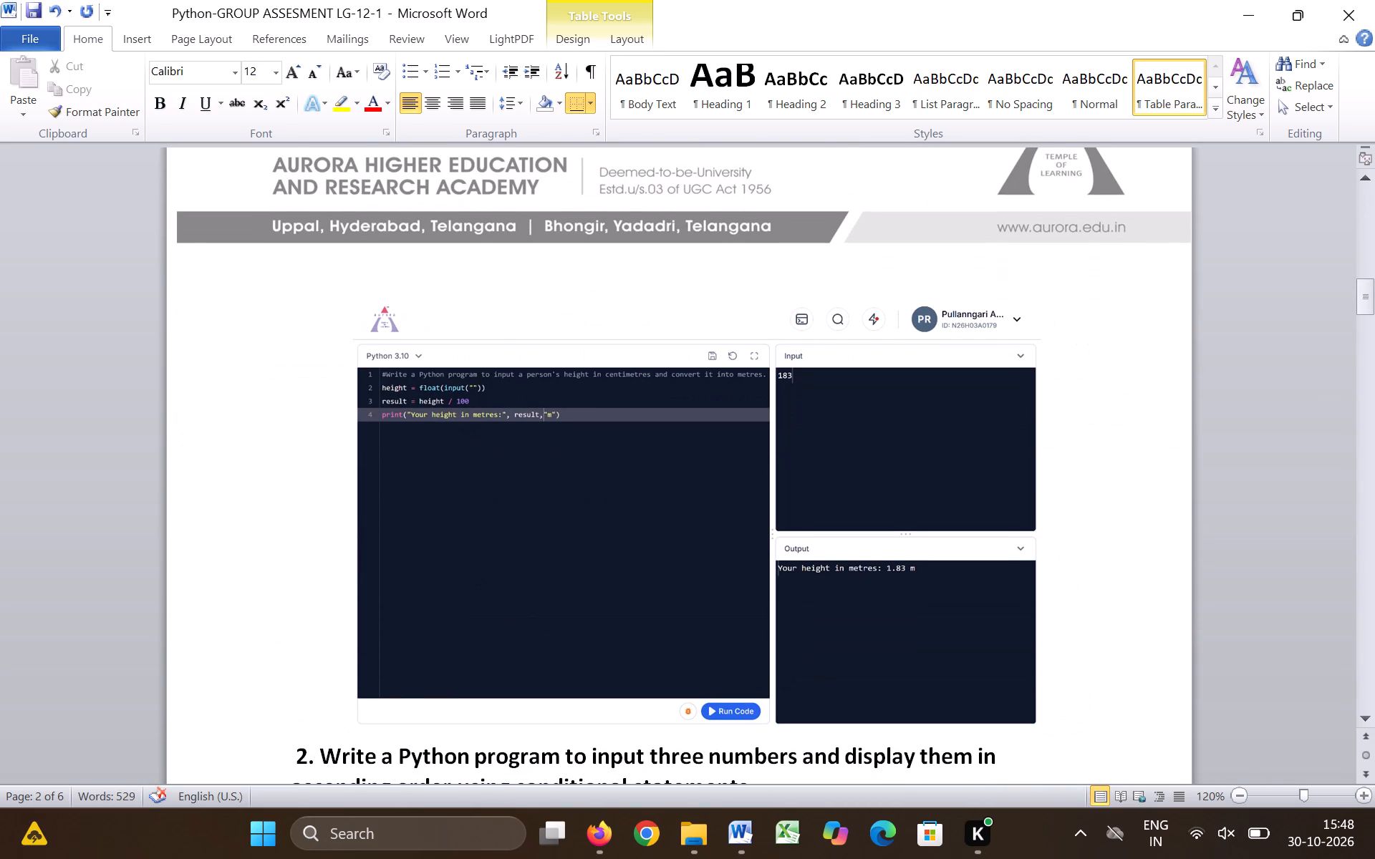
pyautogui.click(818, 613)
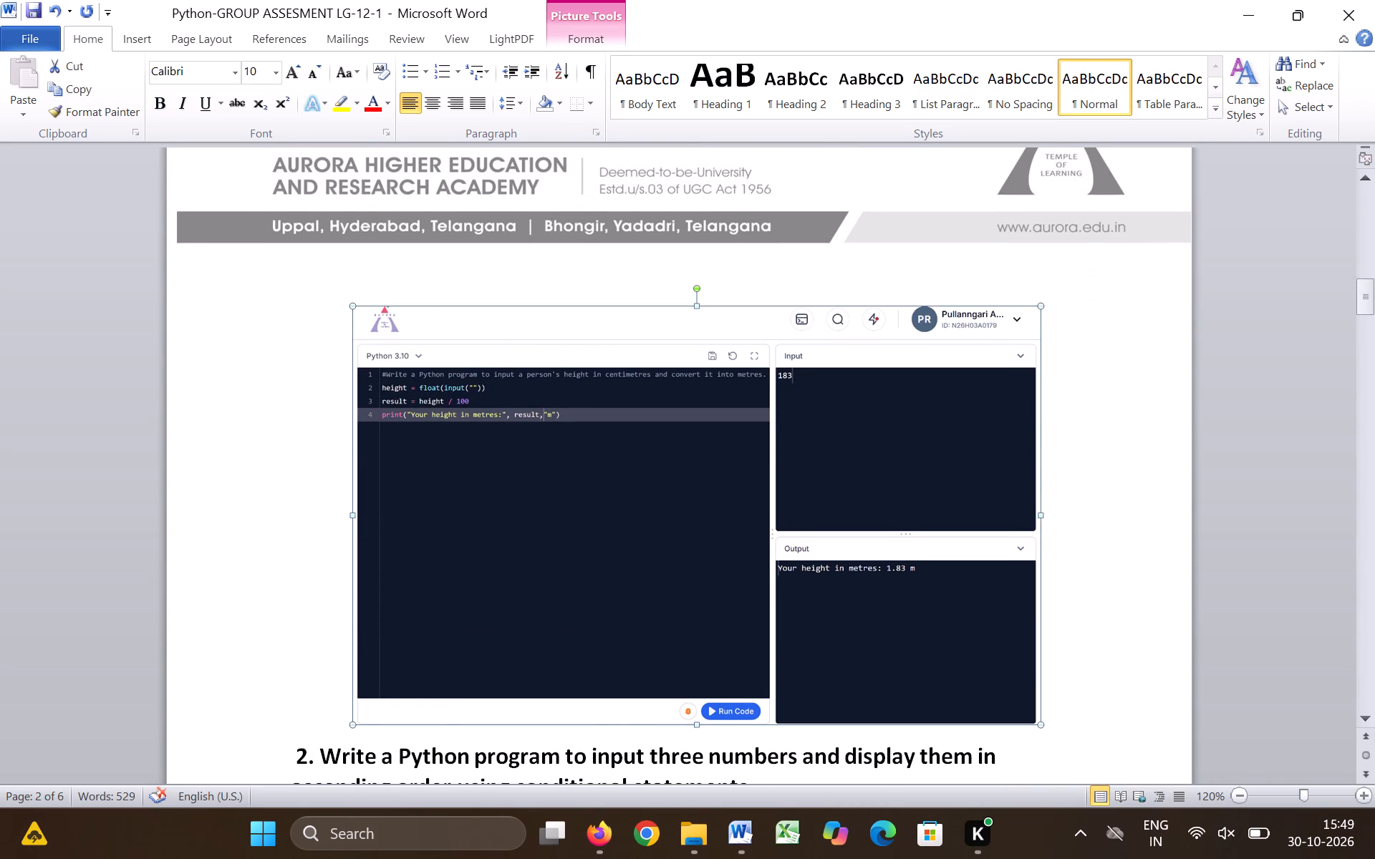
pyautogui.scroll(1, 827, 437)
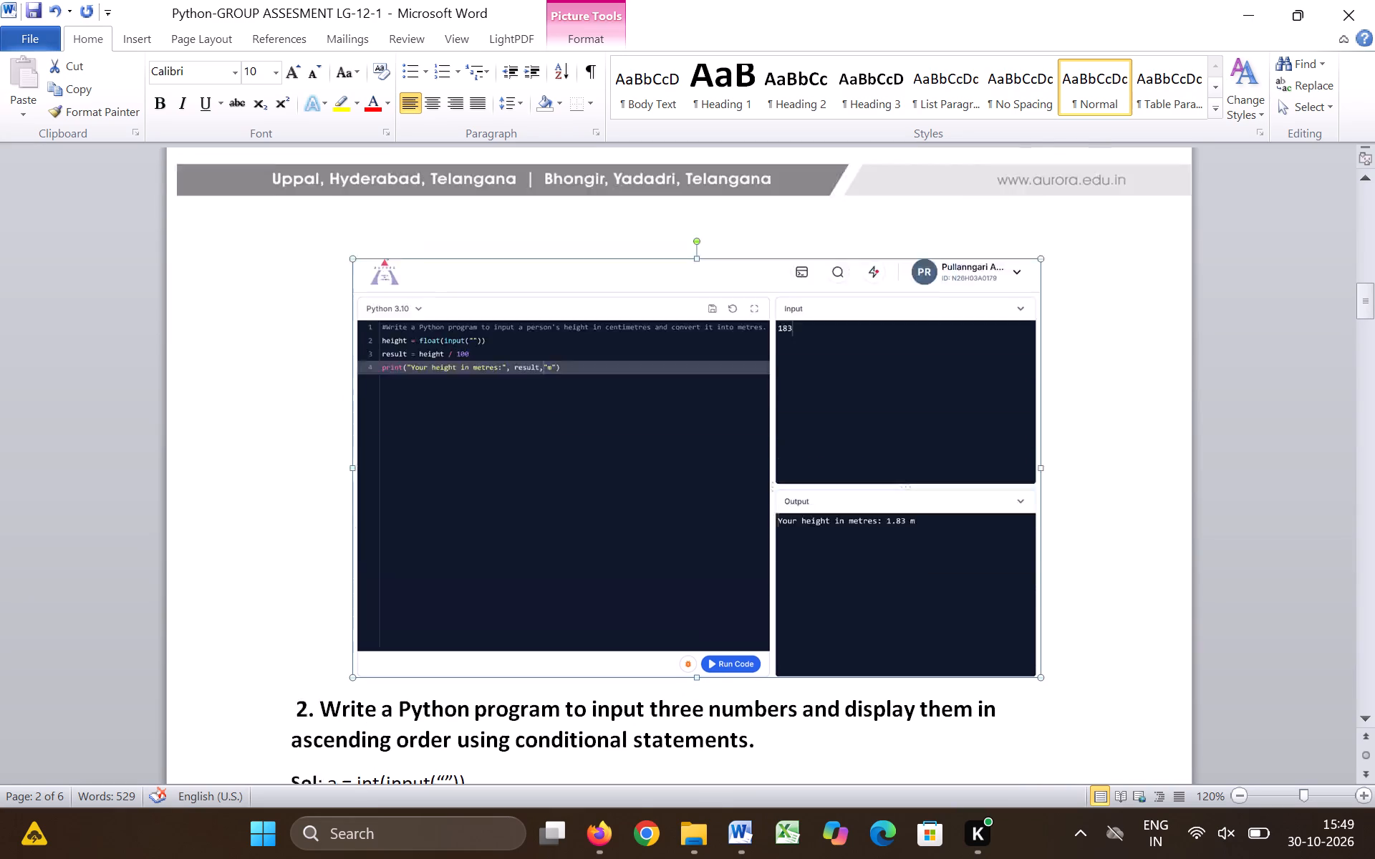
pyautogui.scroll(2, 827, 437)
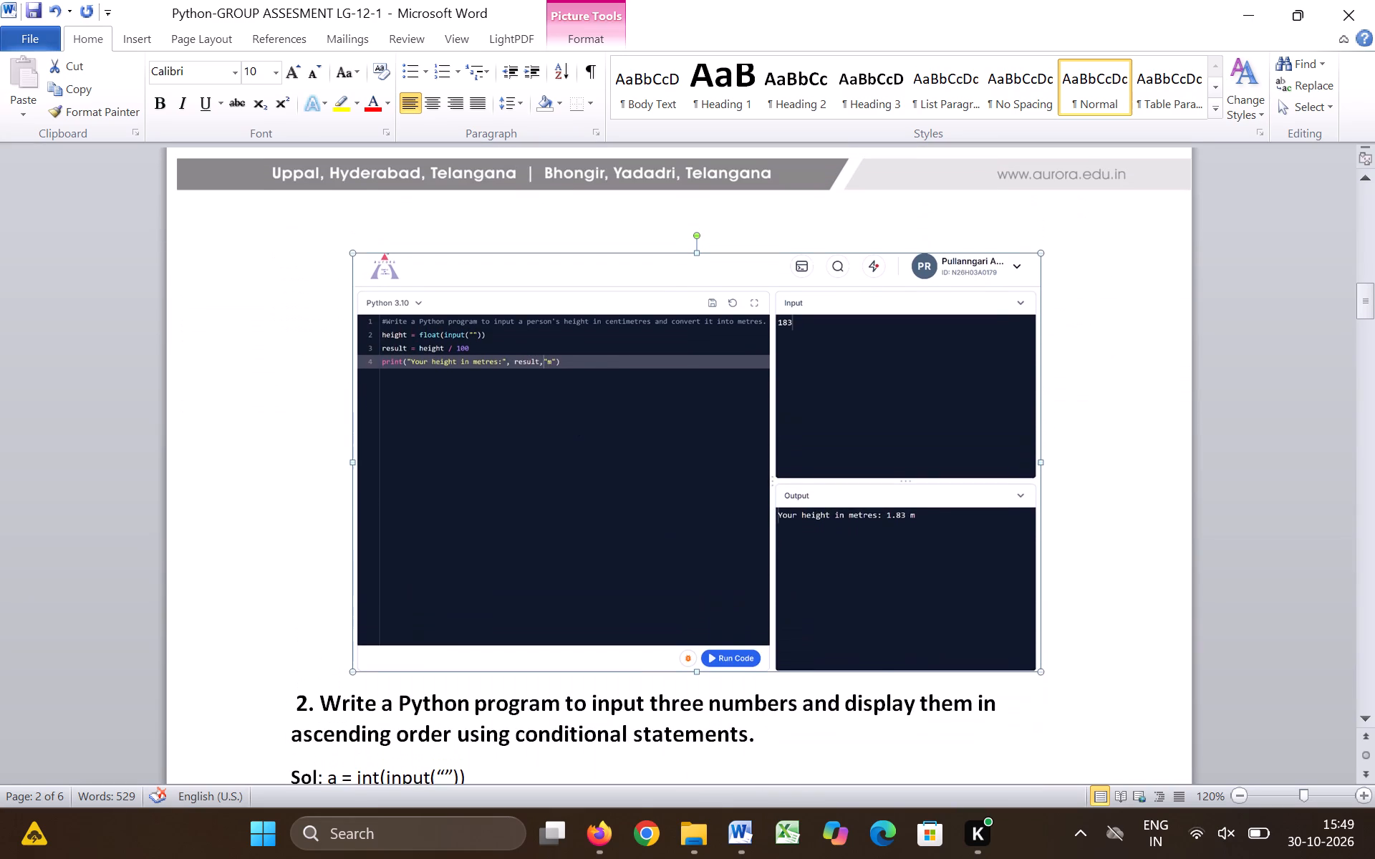
pyautogui.click(827, 437)
pyautogui.rightClick(827, 437)
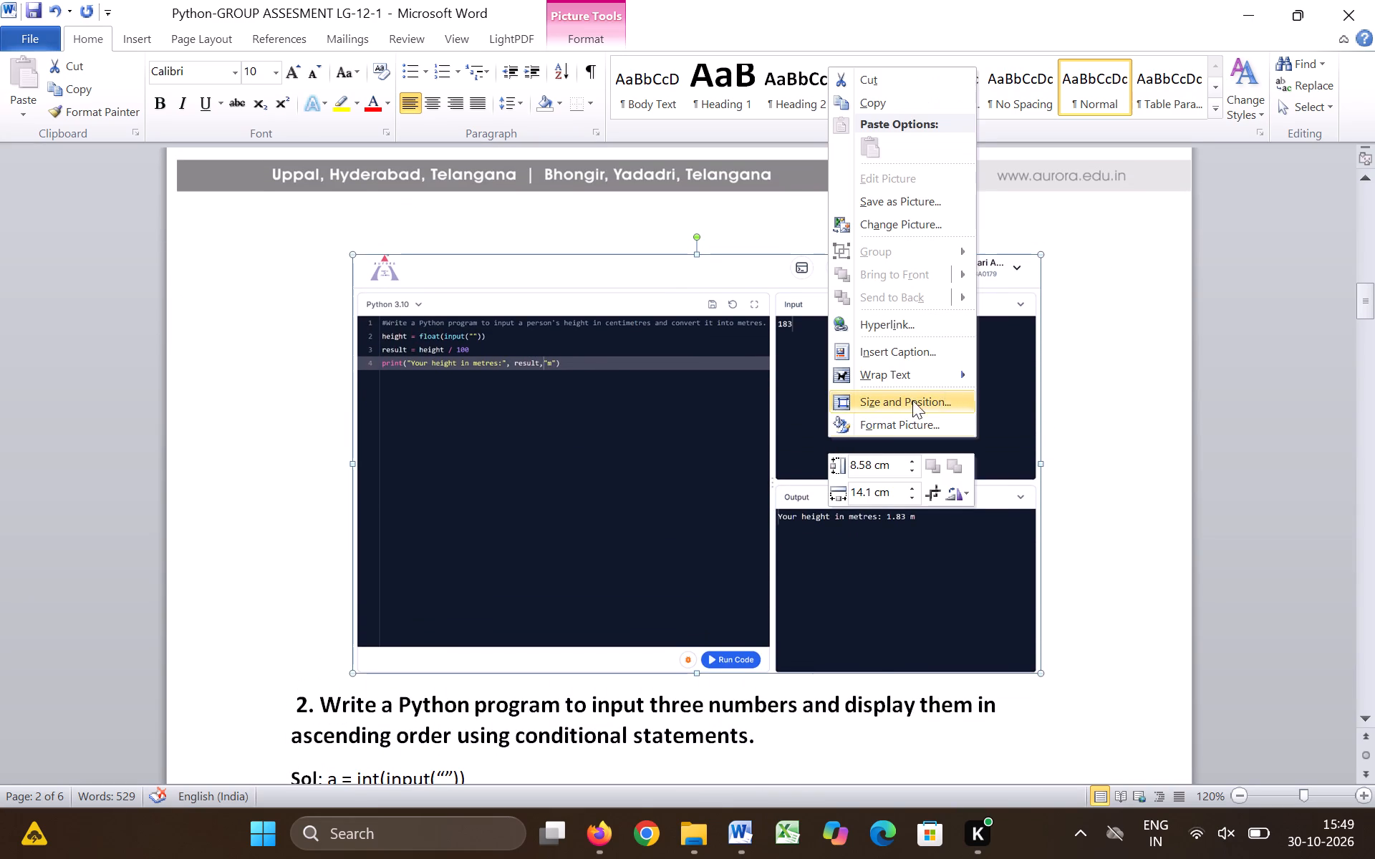
pyautogui.click(1023, 384)
pyautogui.click(1023, 384)
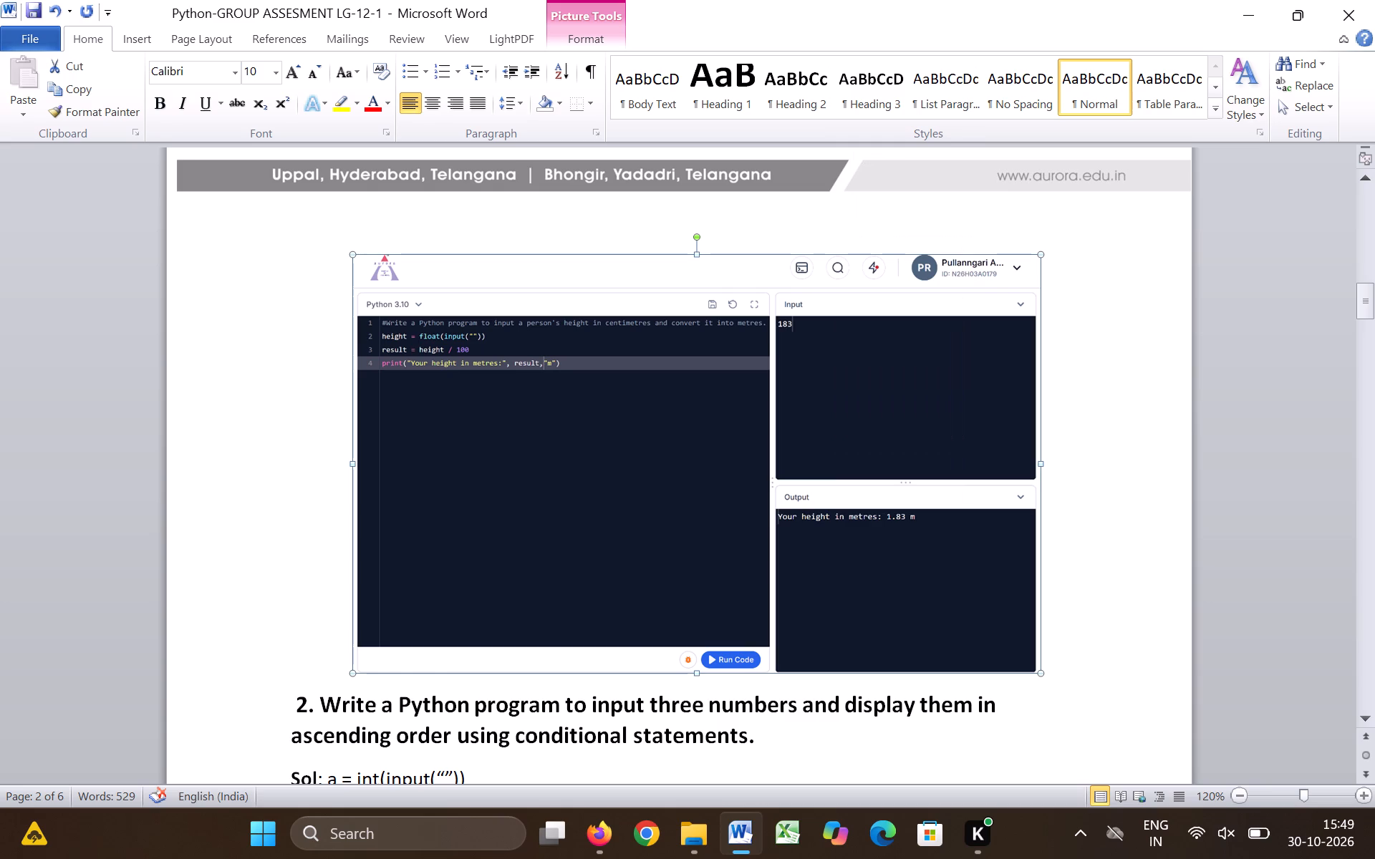
pyautogui.press('BackSpace')
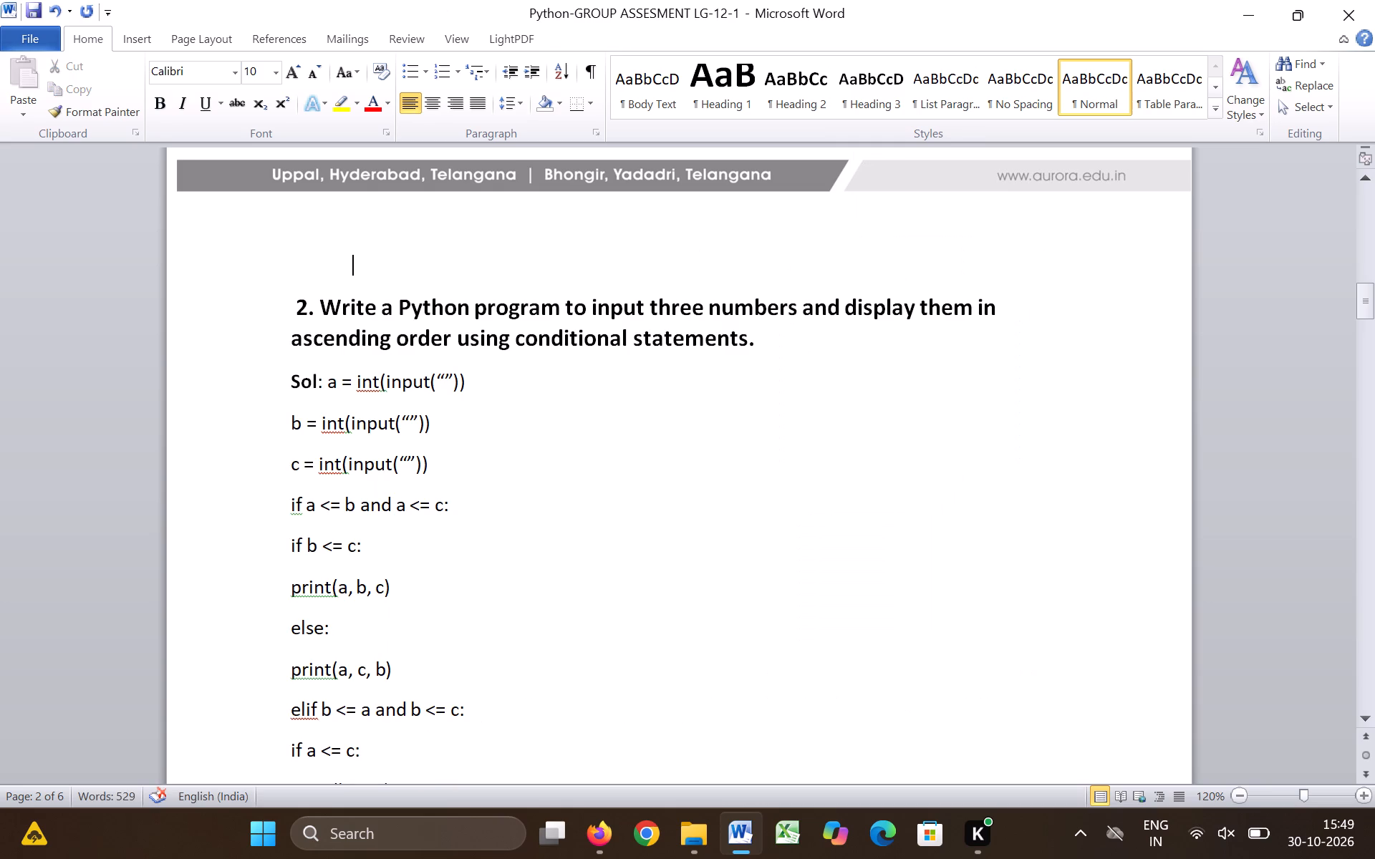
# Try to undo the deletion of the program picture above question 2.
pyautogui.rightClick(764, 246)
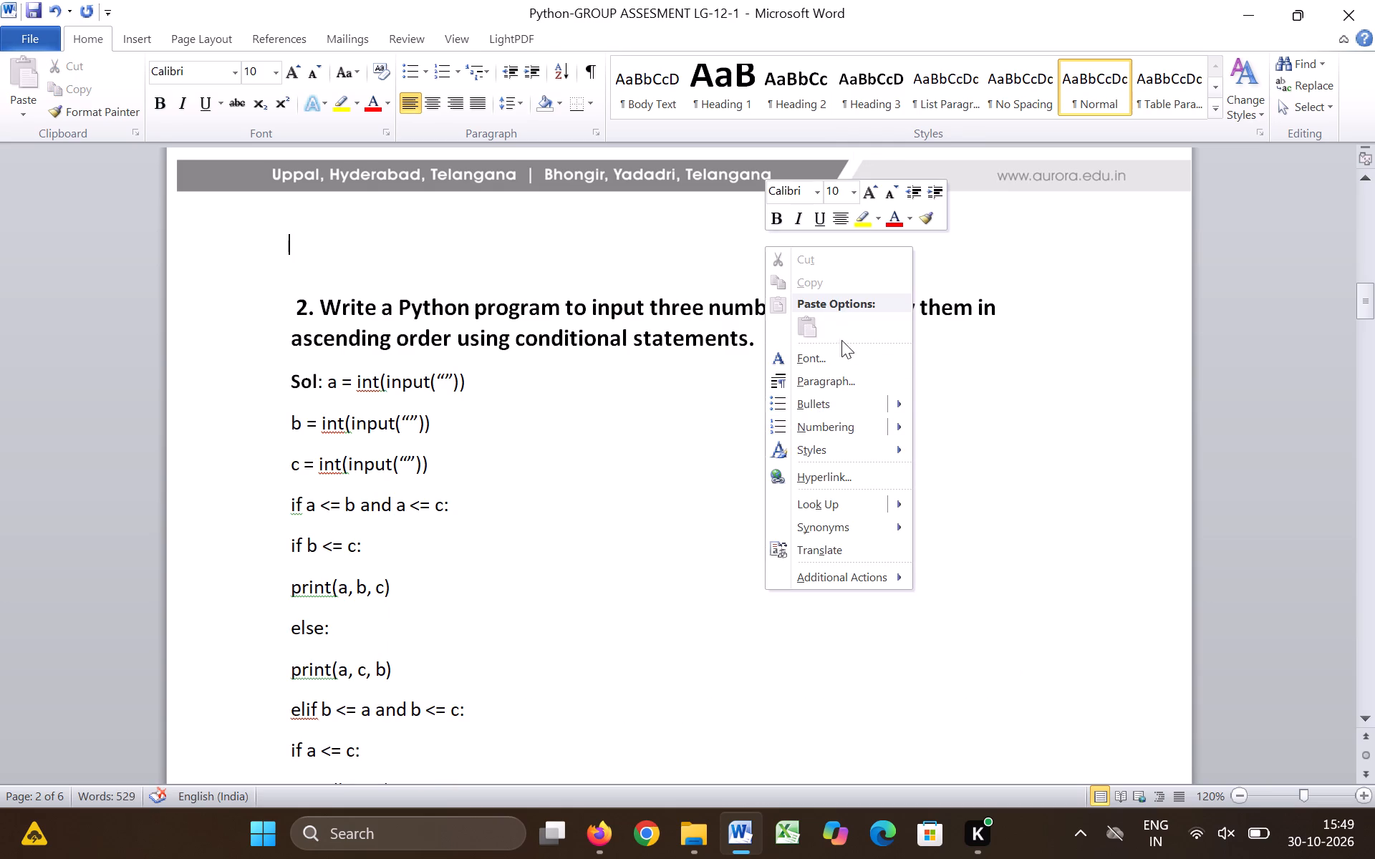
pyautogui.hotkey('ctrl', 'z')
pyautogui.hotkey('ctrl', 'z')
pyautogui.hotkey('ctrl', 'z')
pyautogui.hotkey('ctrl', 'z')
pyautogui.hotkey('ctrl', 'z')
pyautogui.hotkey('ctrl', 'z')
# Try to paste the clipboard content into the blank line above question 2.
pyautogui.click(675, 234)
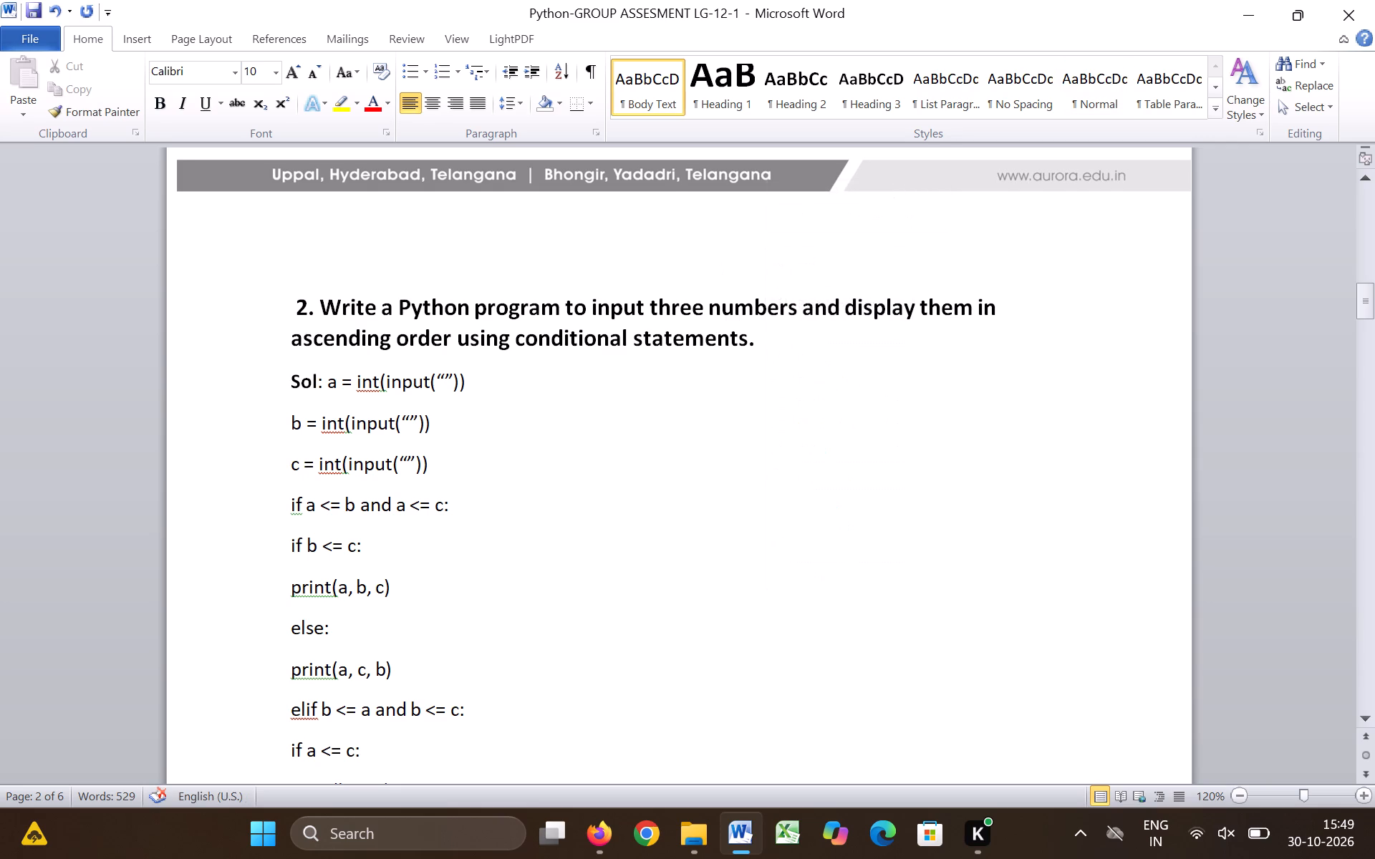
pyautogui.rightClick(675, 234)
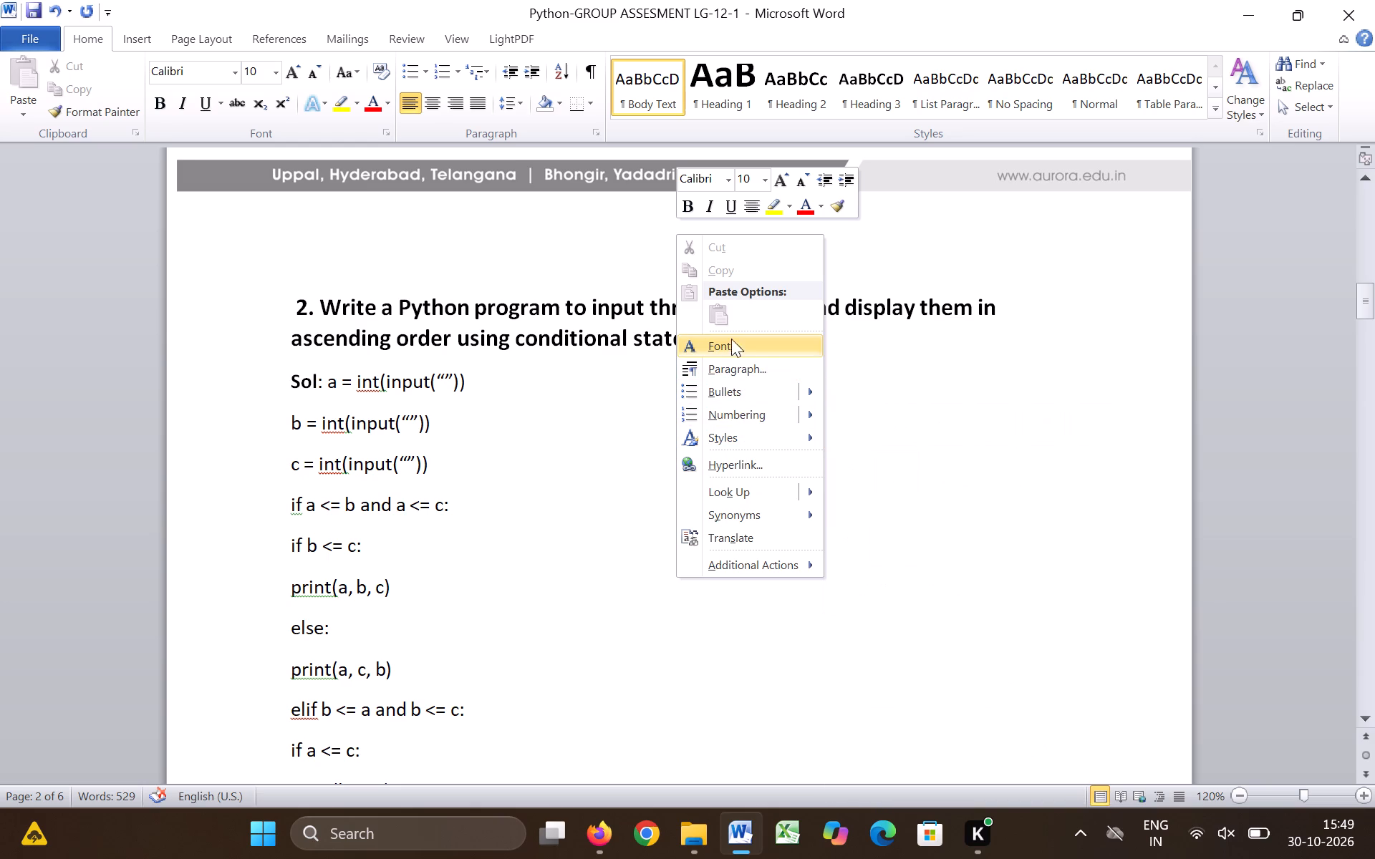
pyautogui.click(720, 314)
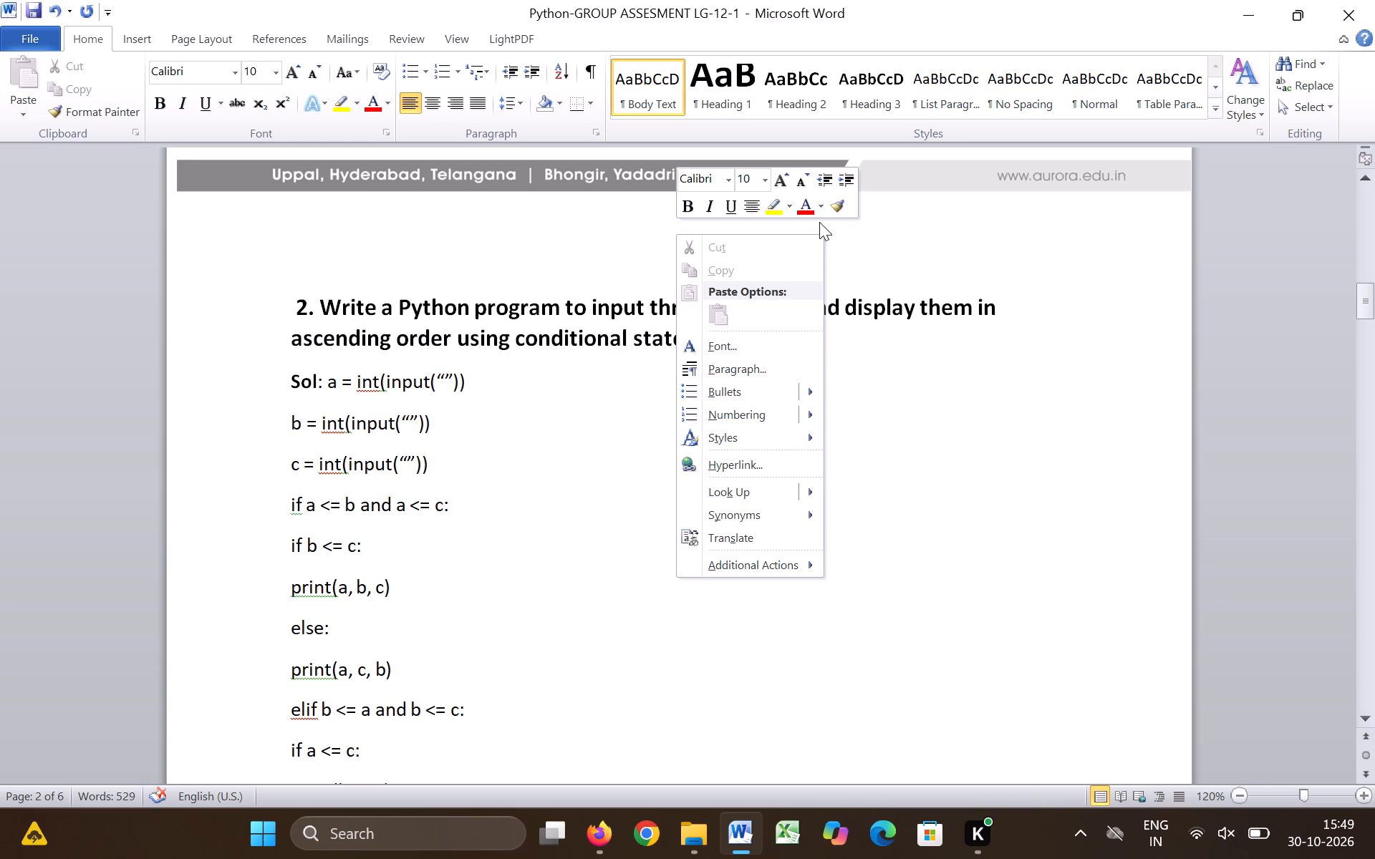
# Centre the blank line above question 2.
pyautogui.click(841, 205)
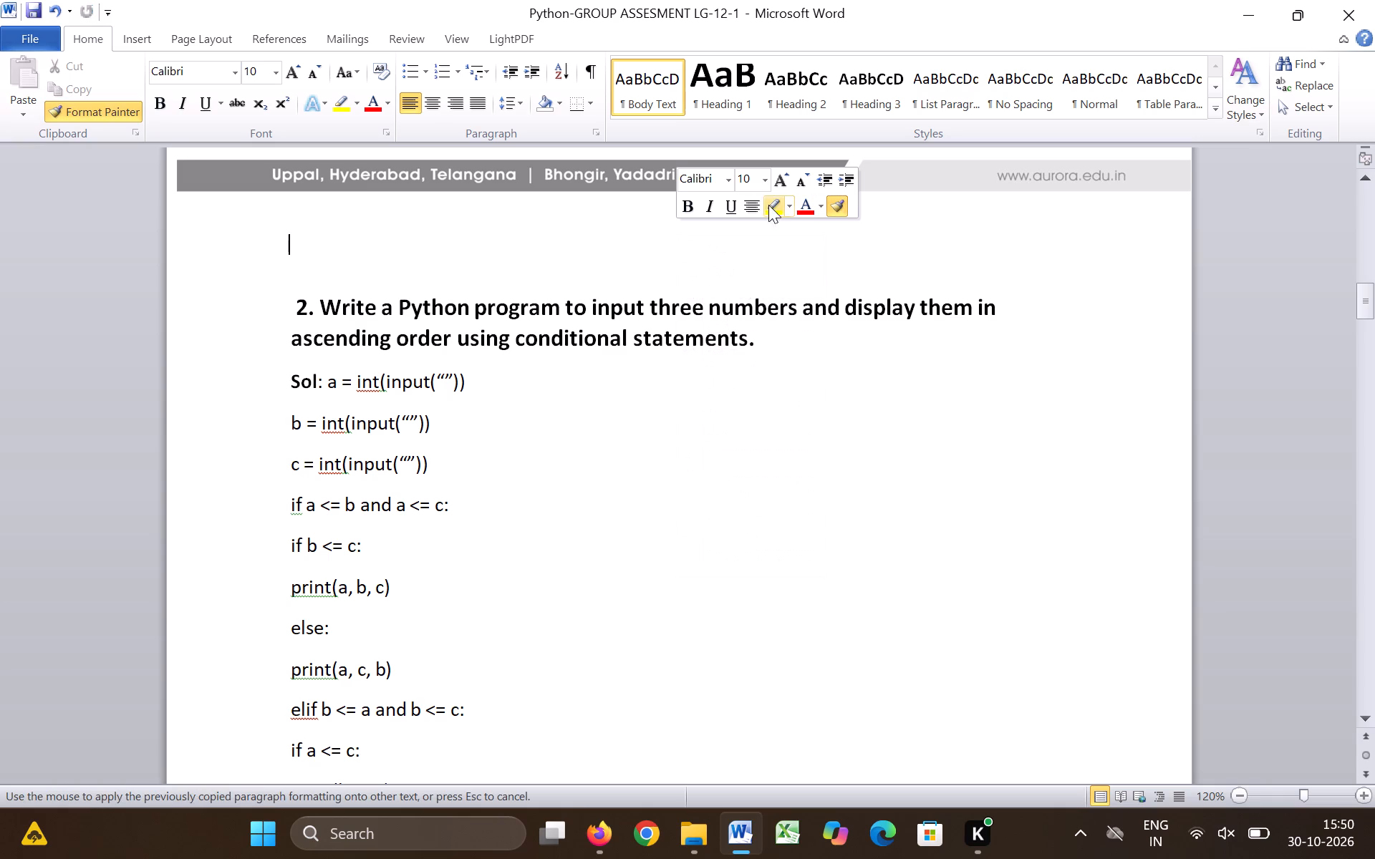
pyautogui.click(761, 205)
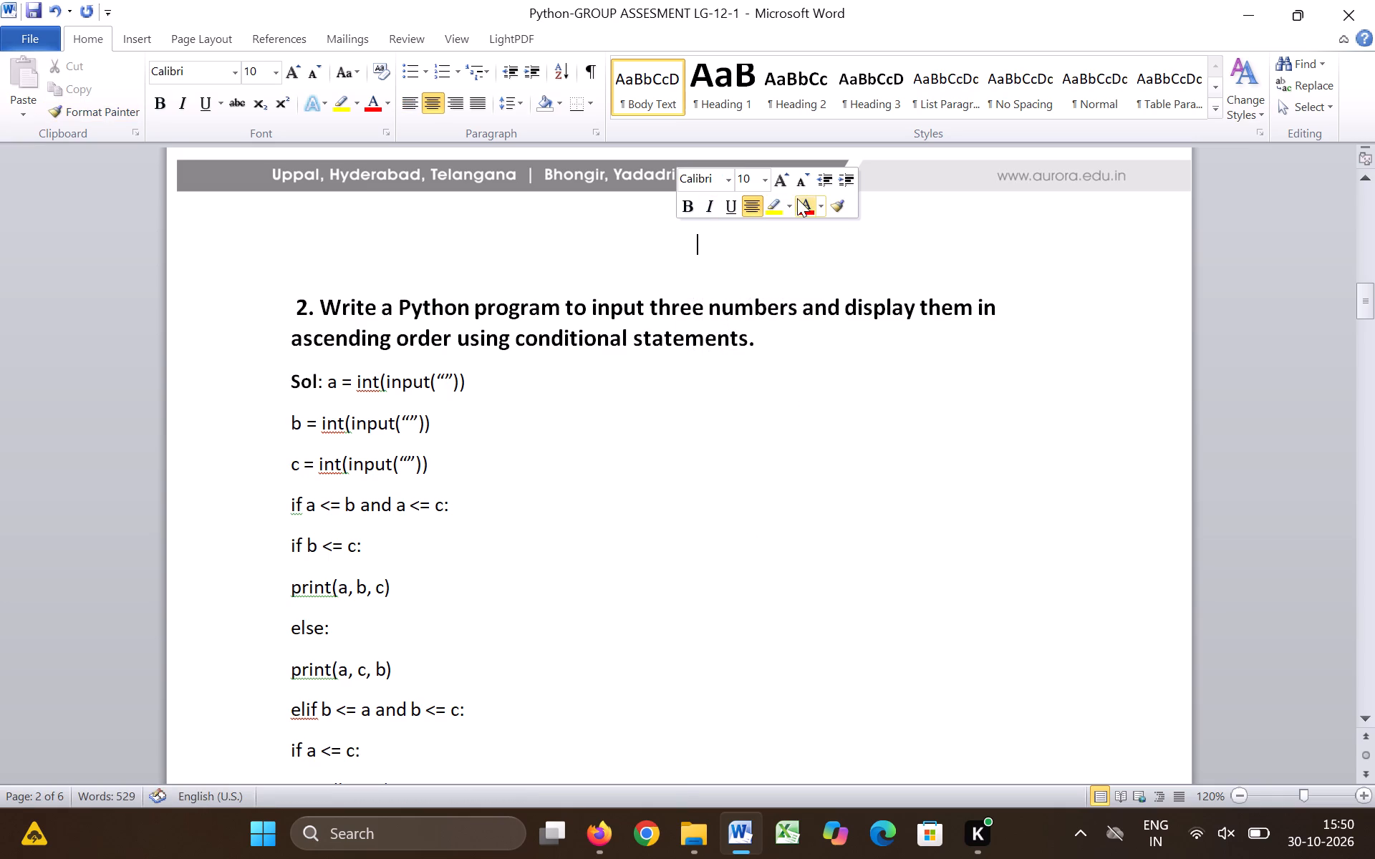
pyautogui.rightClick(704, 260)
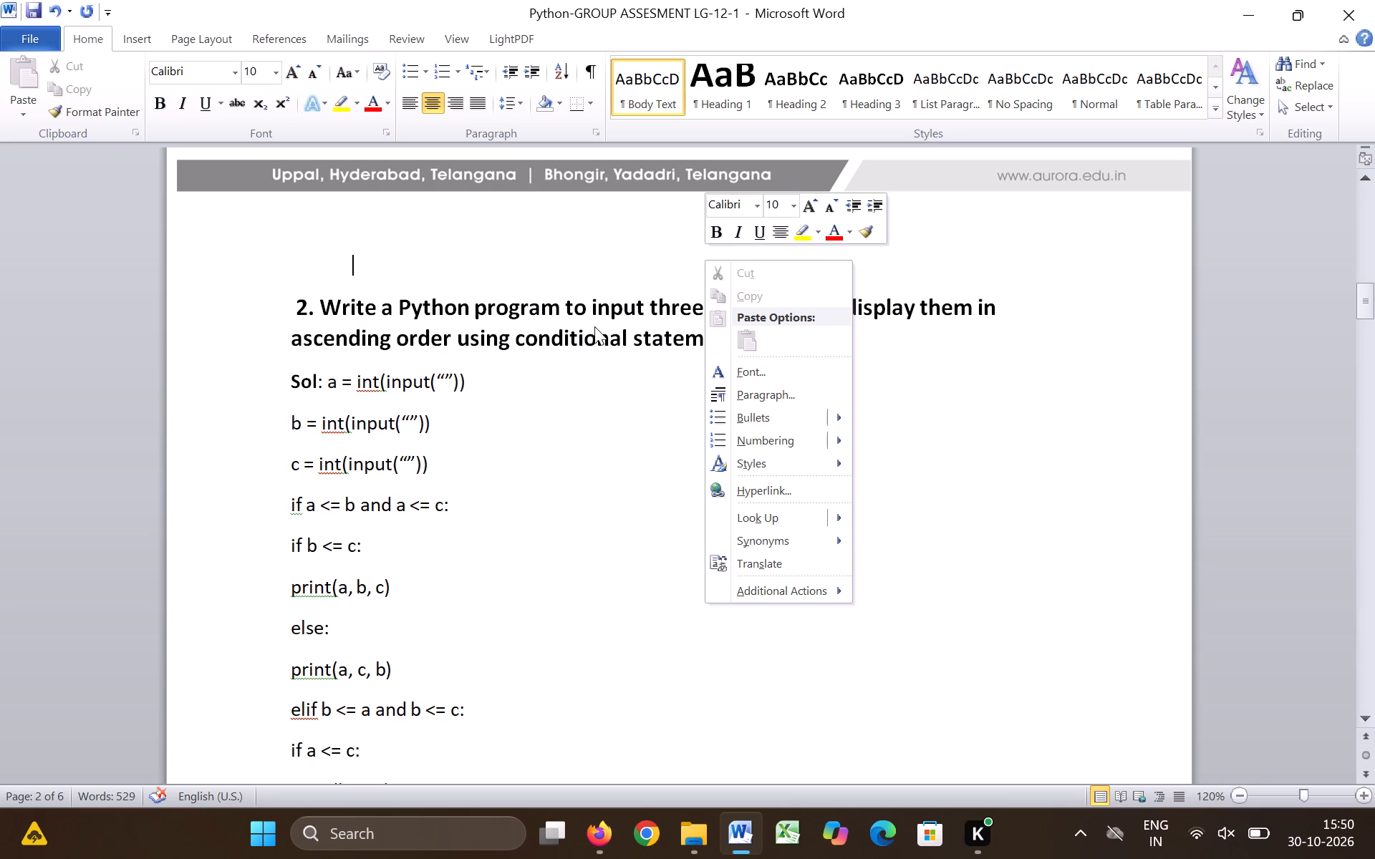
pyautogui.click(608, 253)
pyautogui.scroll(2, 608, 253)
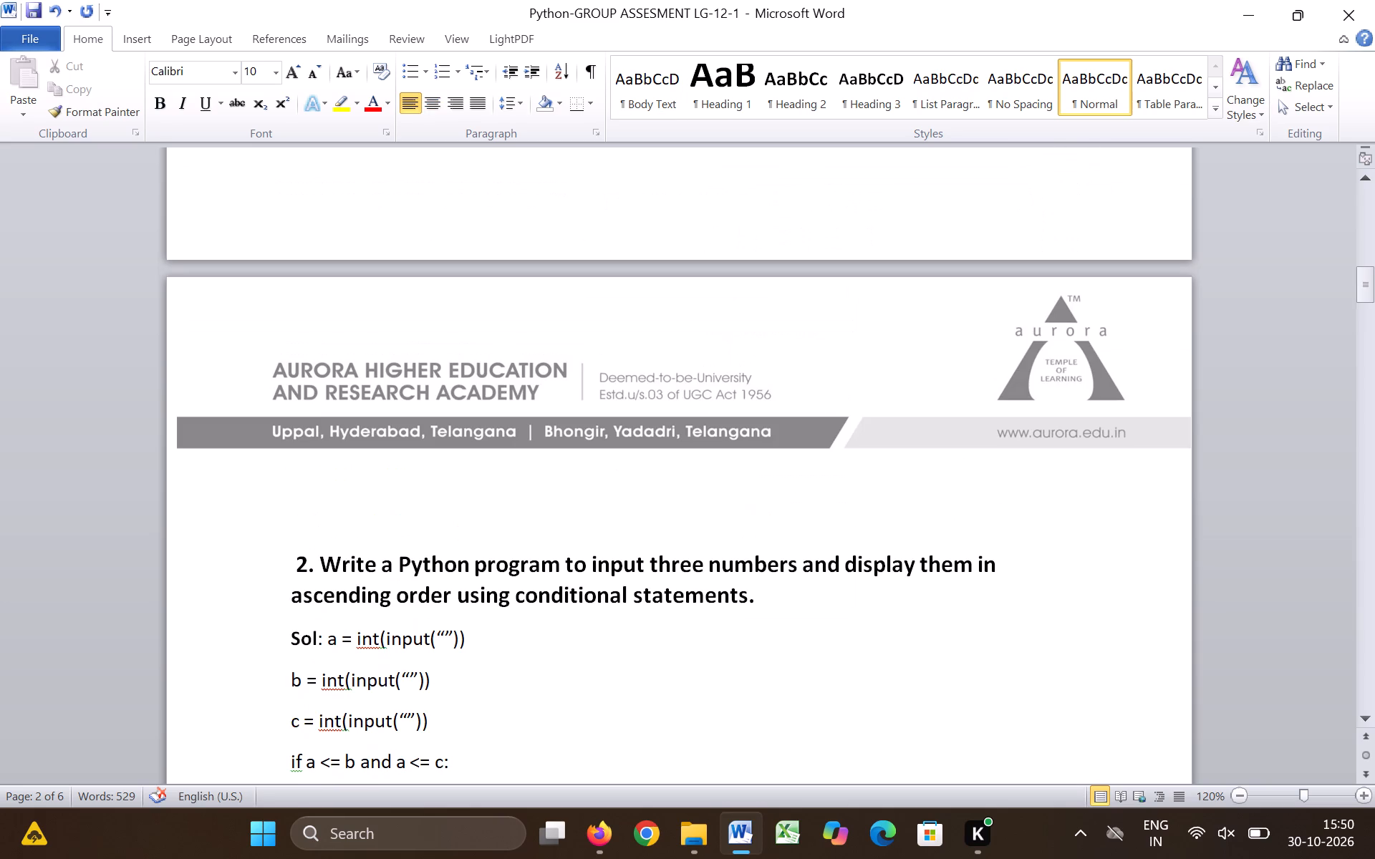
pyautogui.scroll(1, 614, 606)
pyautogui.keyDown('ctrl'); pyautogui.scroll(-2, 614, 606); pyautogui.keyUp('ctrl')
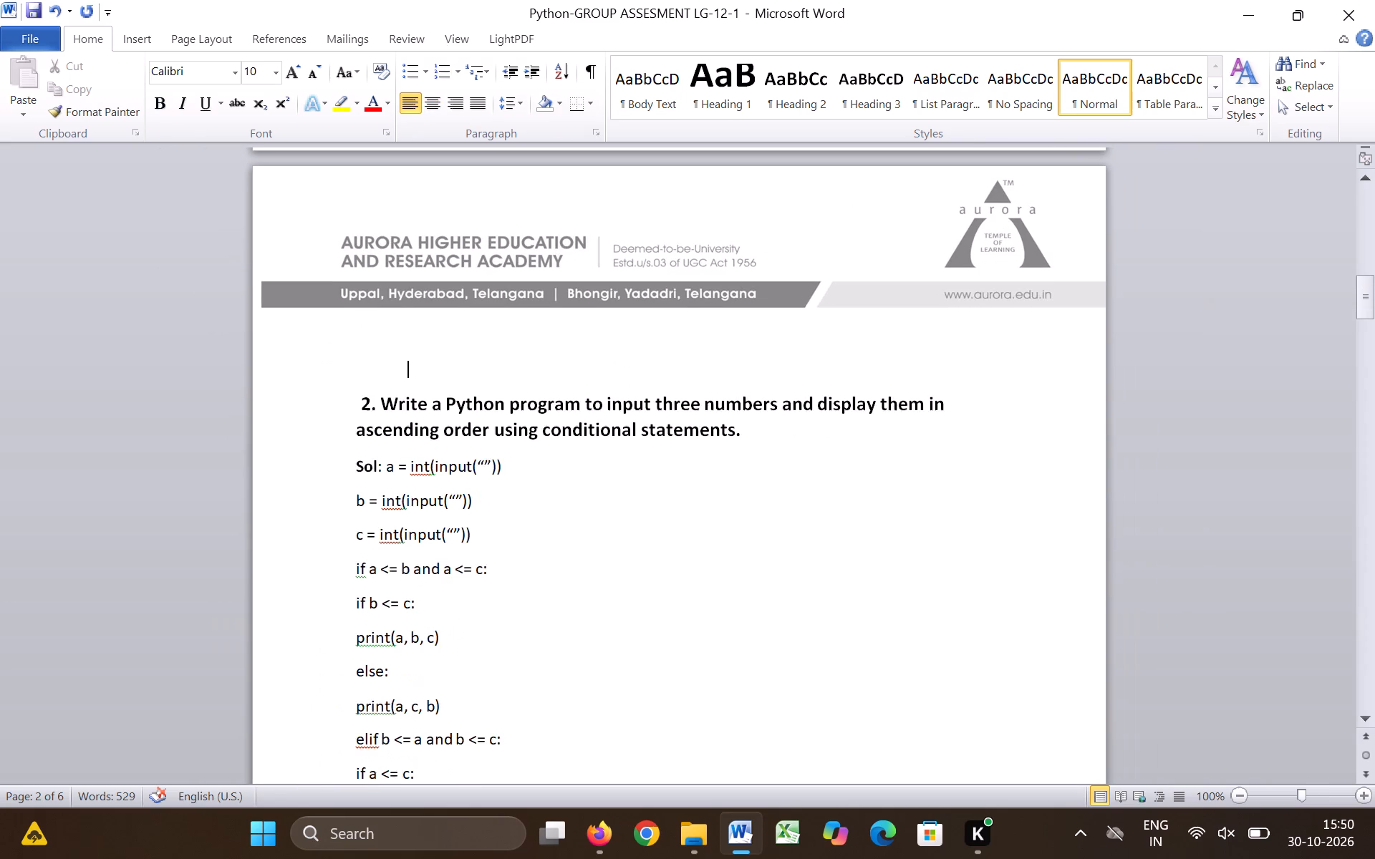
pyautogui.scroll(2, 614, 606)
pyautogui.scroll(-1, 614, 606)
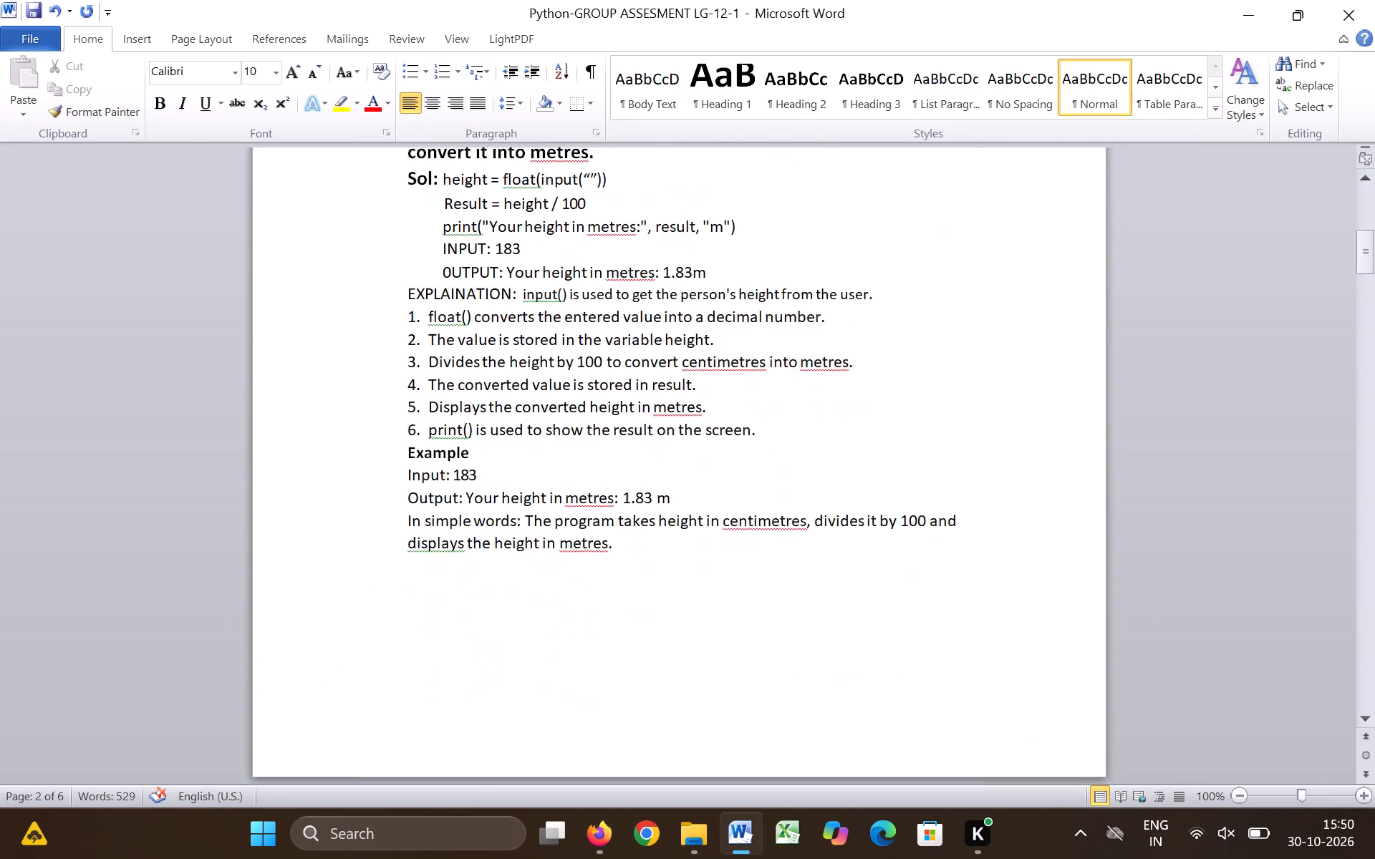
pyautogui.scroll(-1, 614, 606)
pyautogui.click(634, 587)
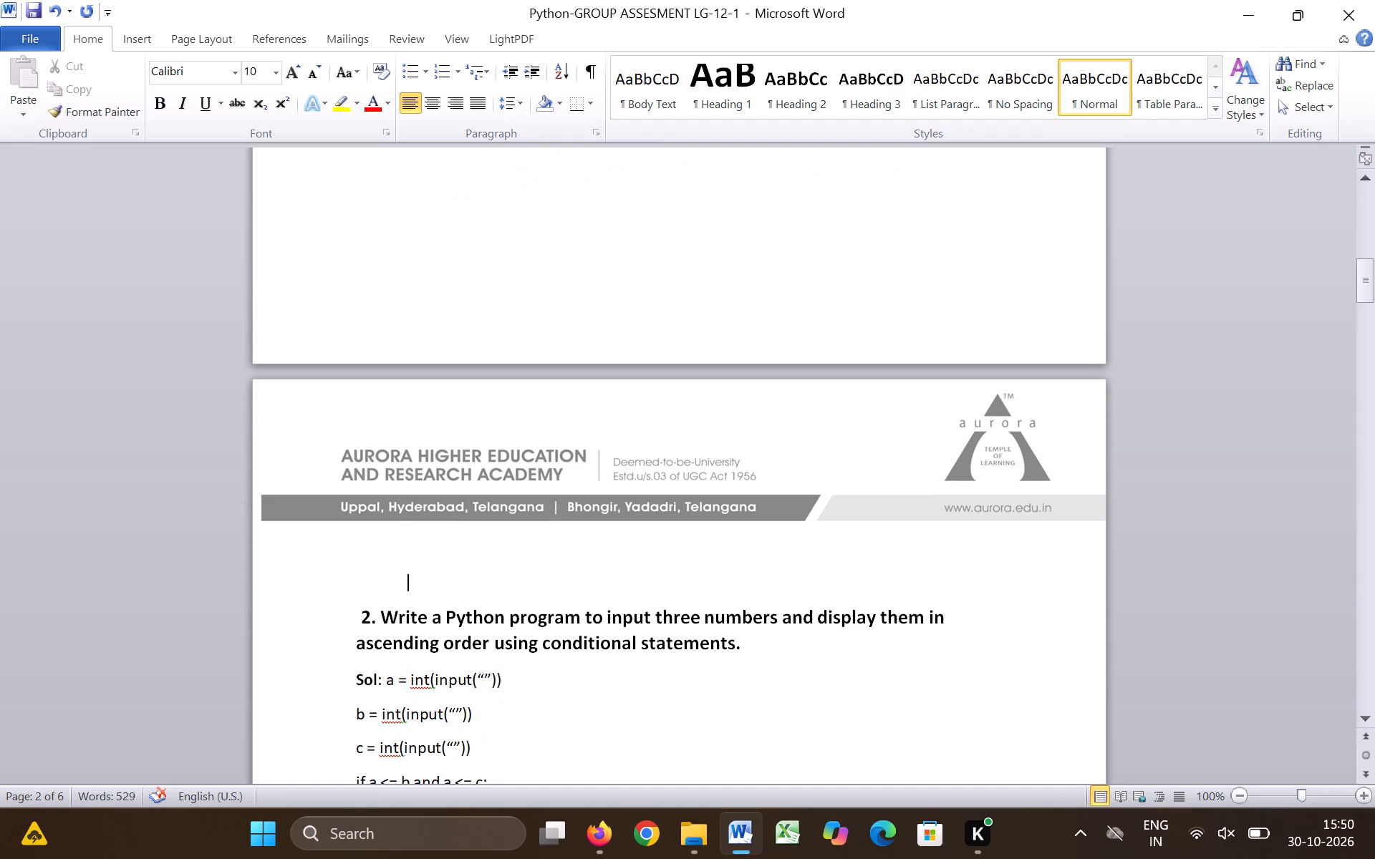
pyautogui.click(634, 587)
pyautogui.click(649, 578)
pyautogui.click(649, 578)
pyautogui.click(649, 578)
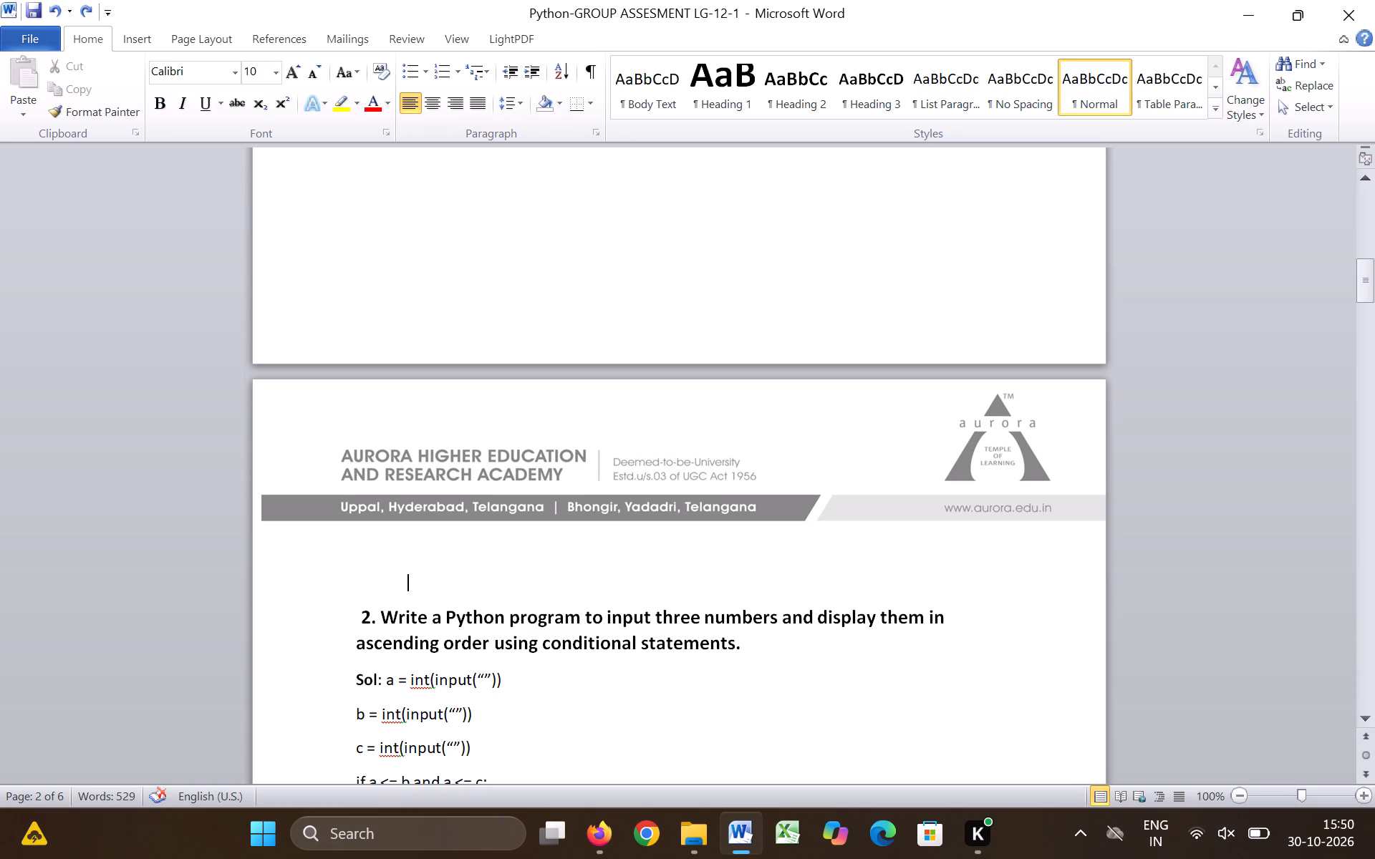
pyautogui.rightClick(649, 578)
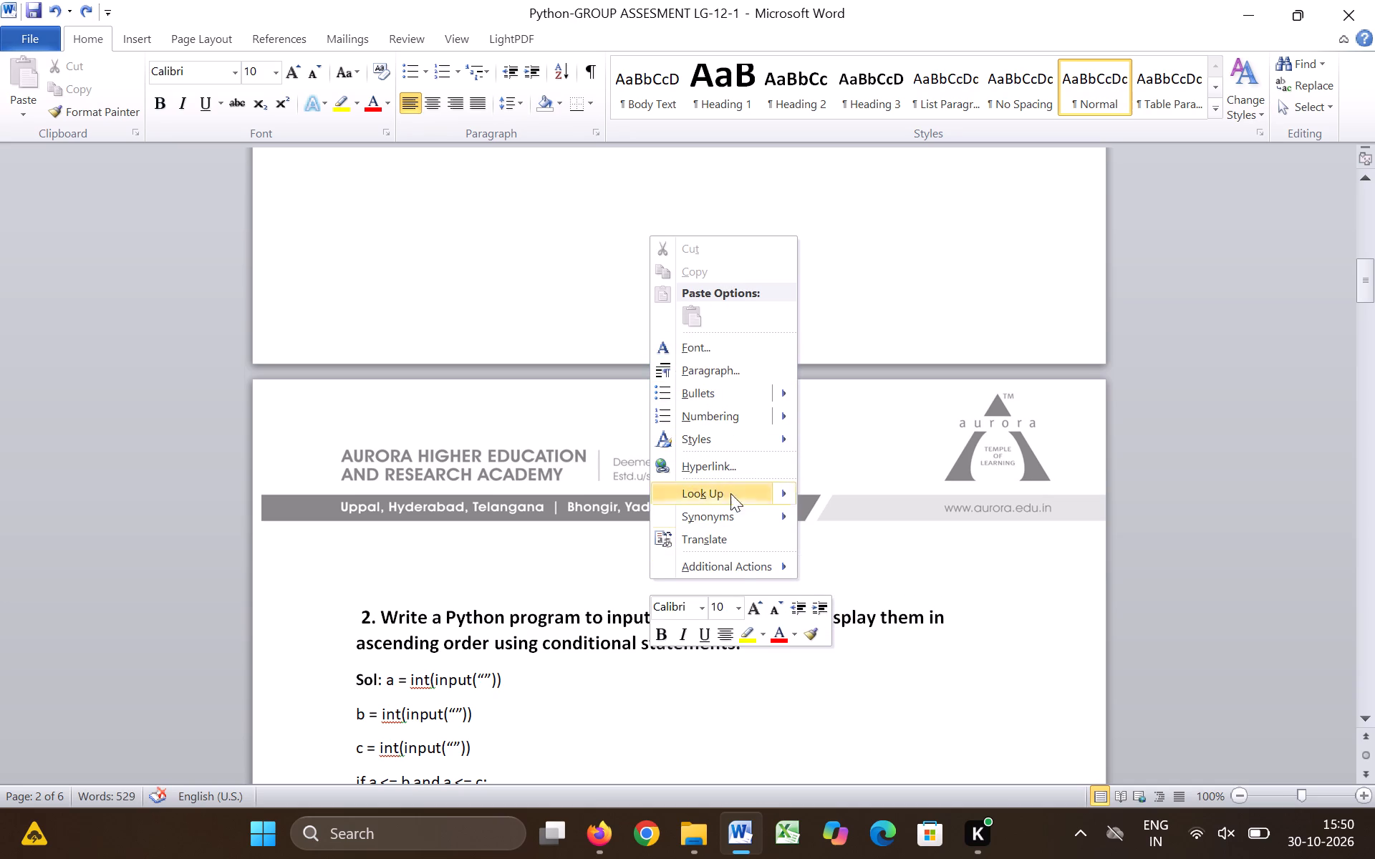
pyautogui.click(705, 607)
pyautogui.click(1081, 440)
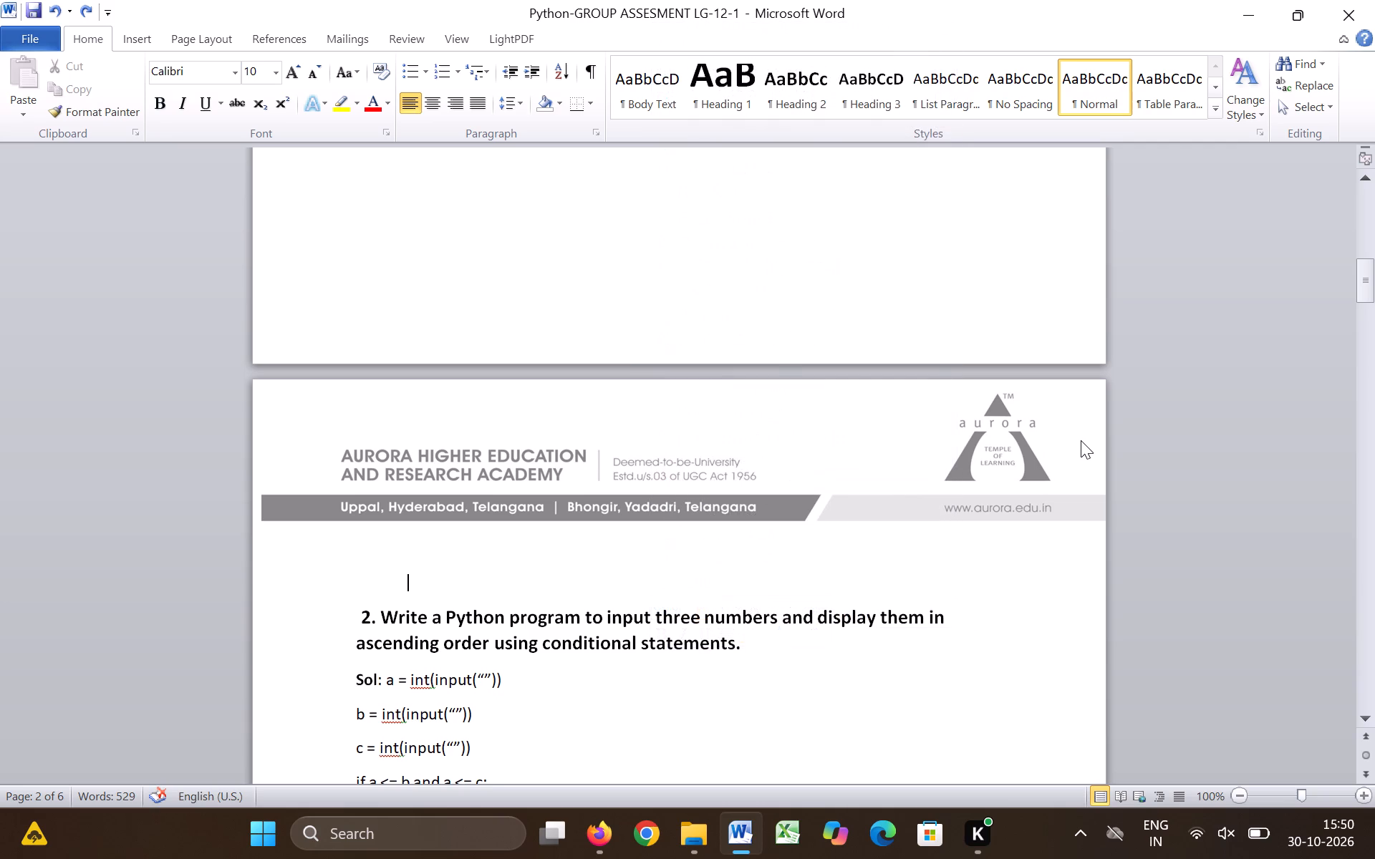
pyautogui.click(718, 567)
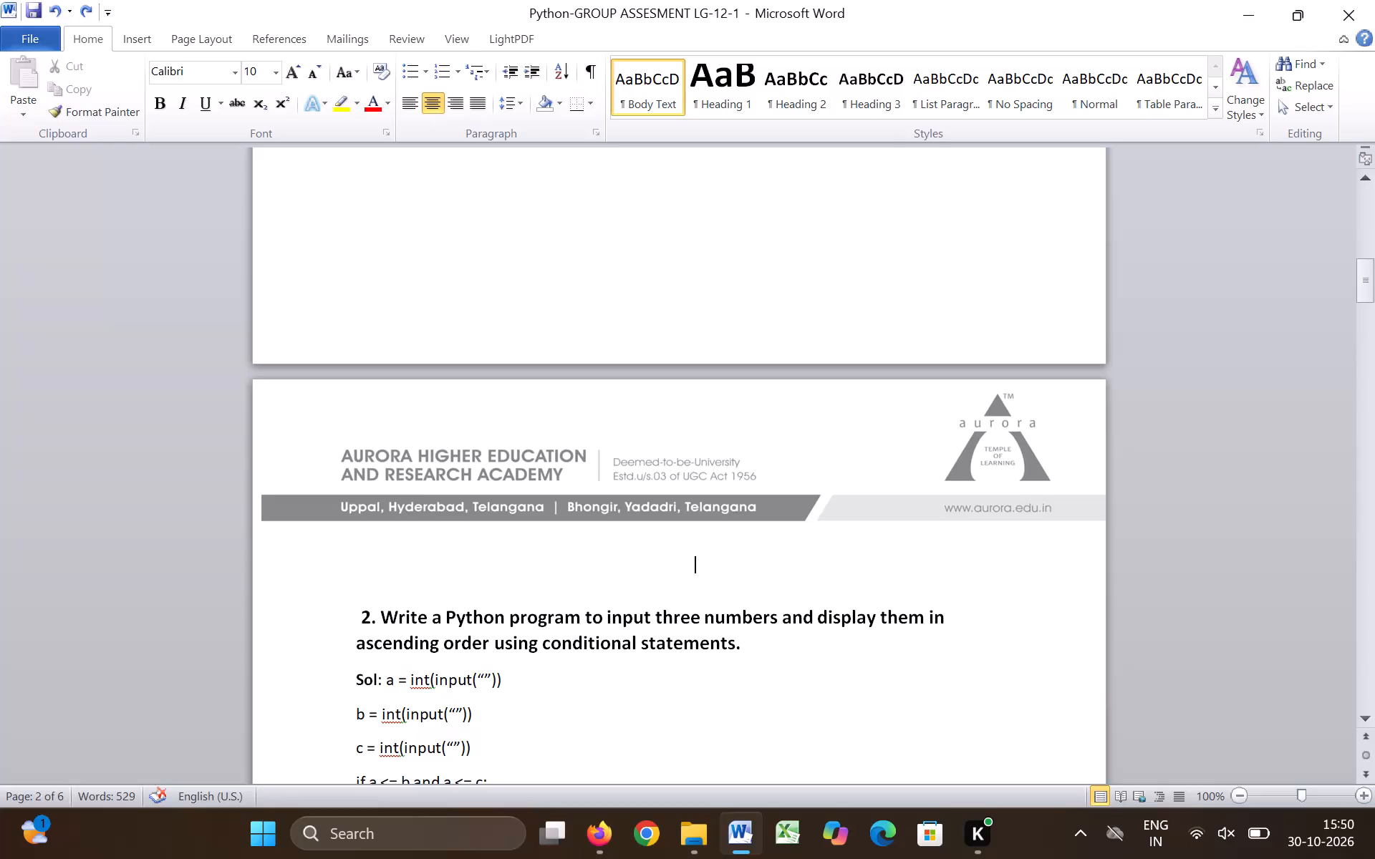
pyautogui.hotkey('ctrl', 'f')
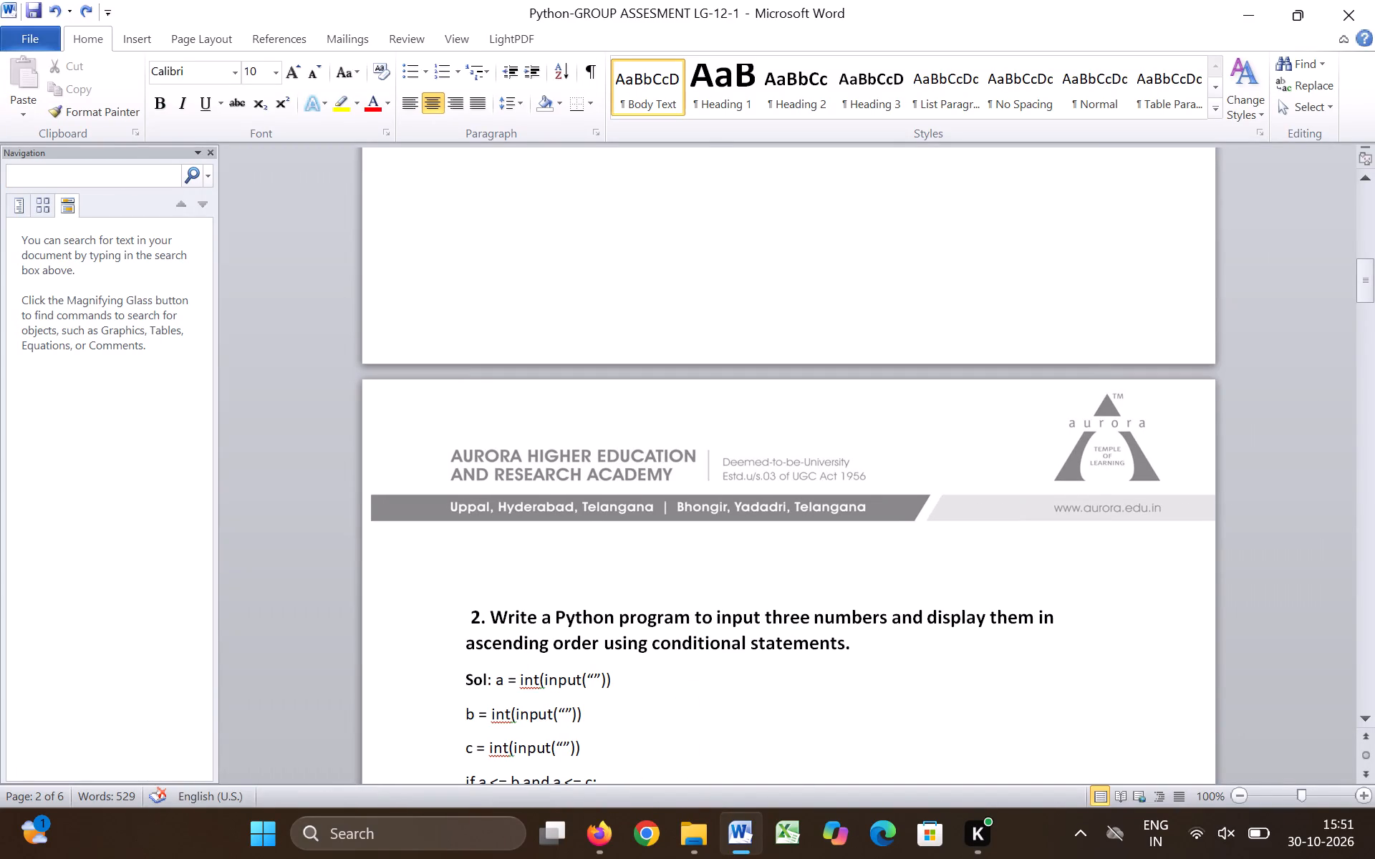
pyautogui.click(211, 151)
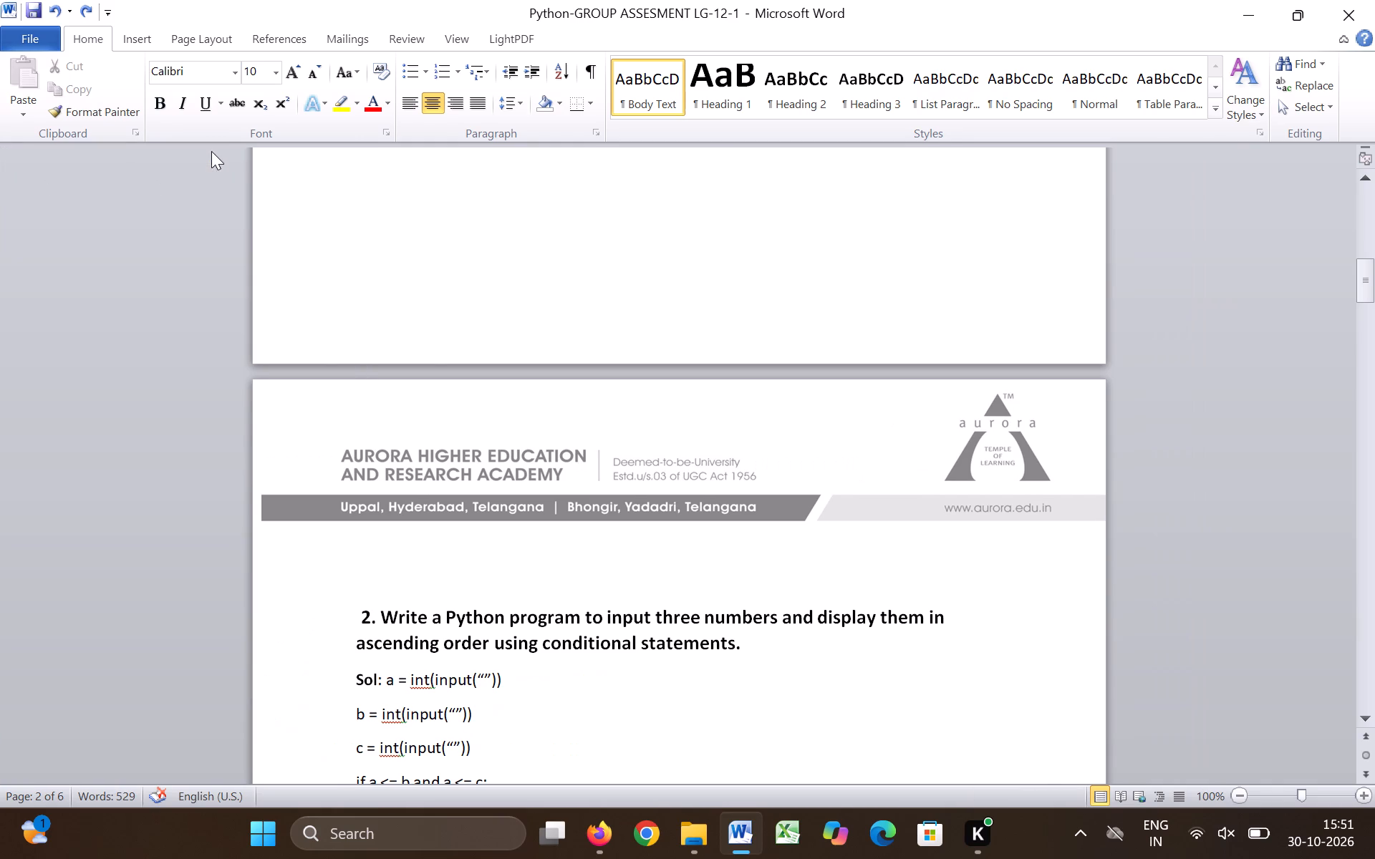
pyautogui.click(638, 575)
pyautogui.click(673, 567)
pyautogui.click(128, 36)
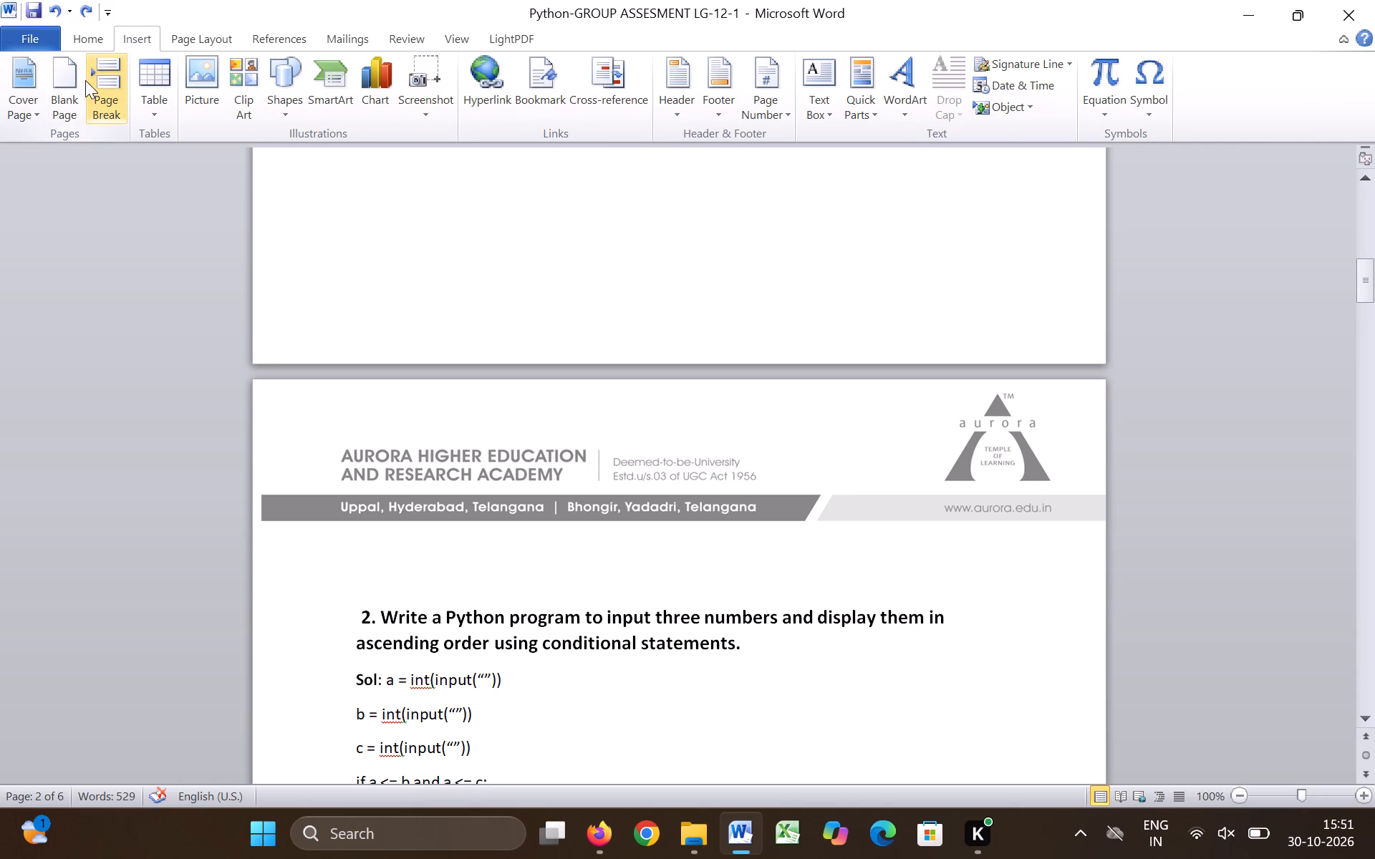
pyautogui.click(193, 112)
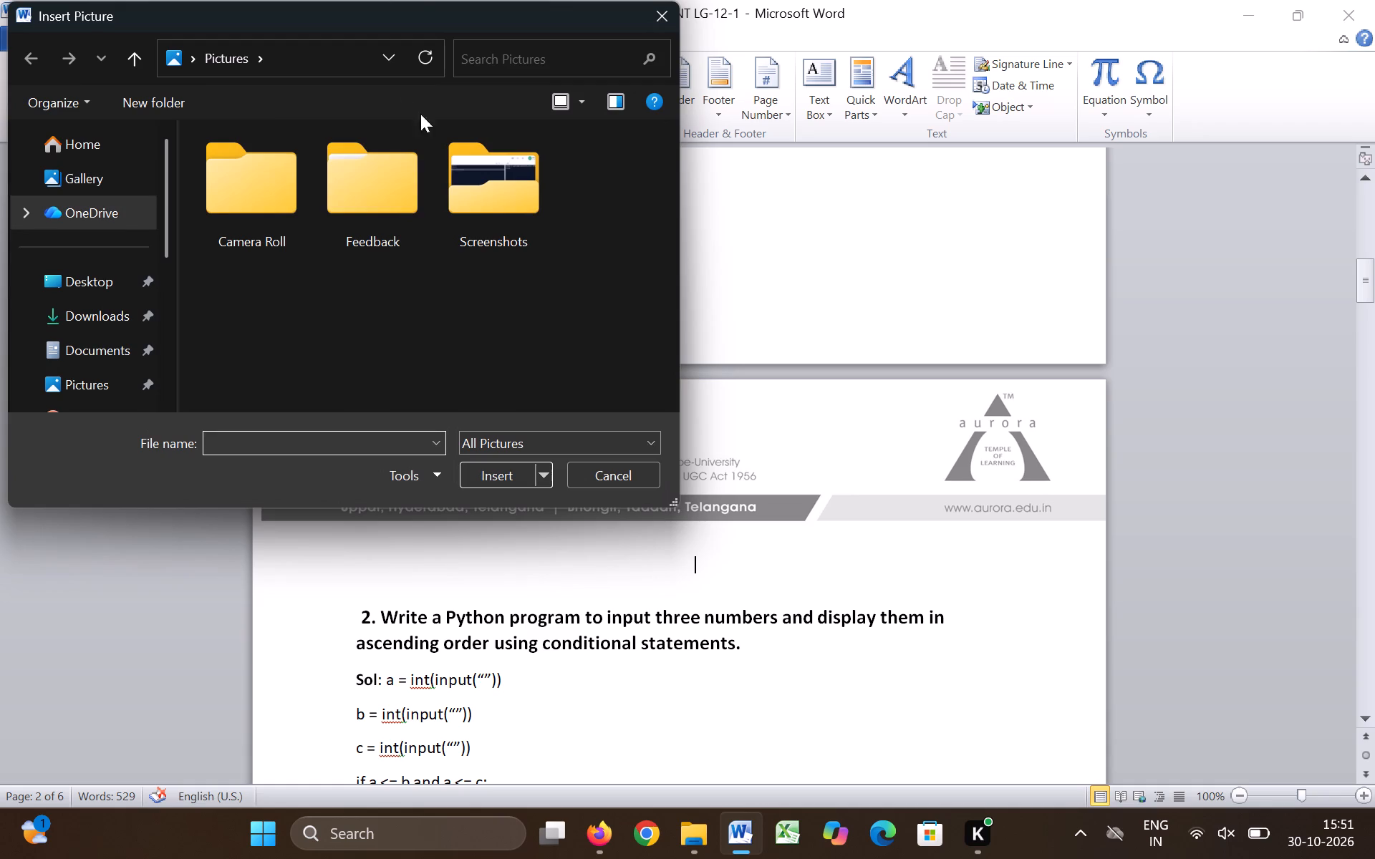
pyautogui.click(488, 181)
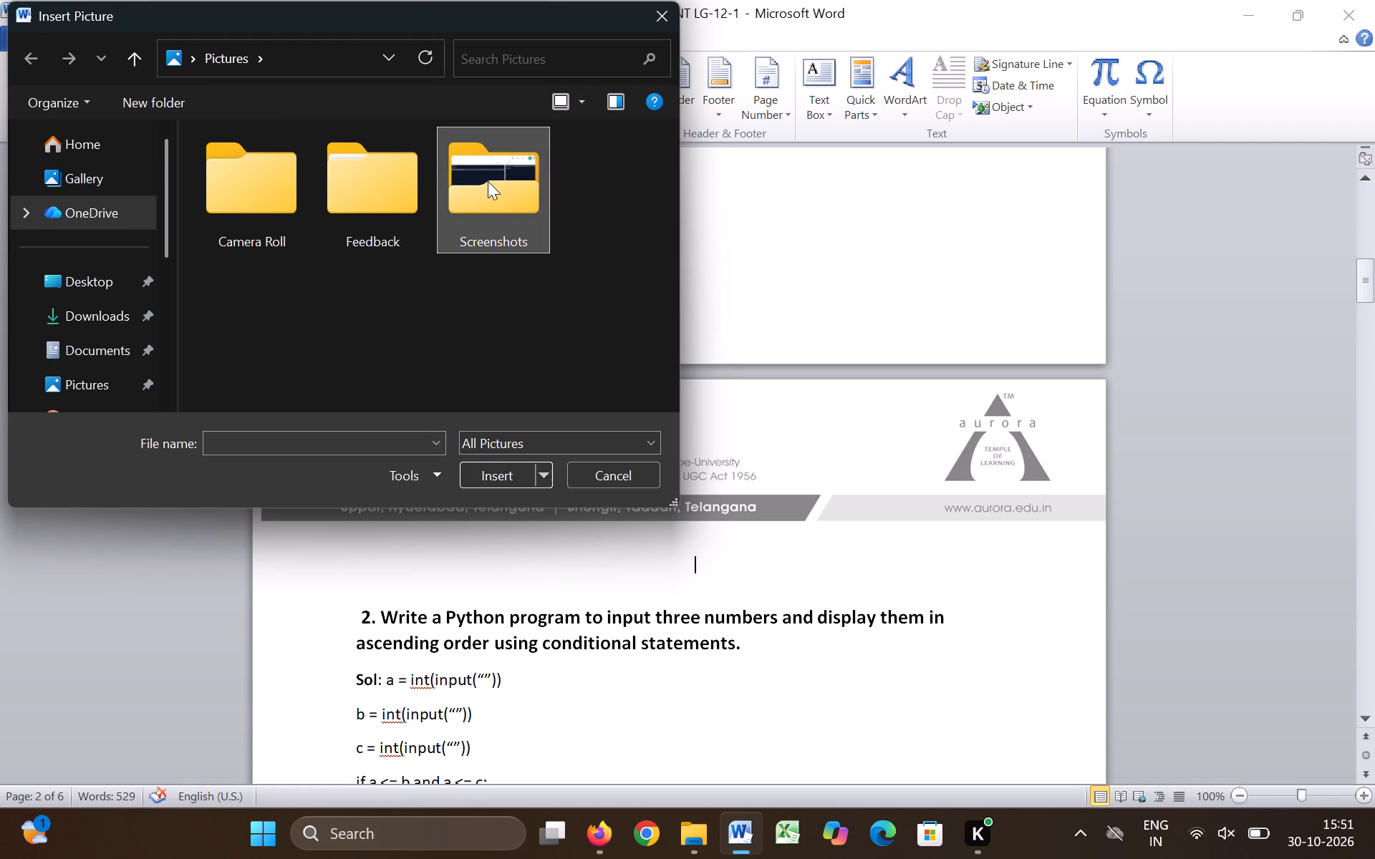
pyautogui.click(488, 181)
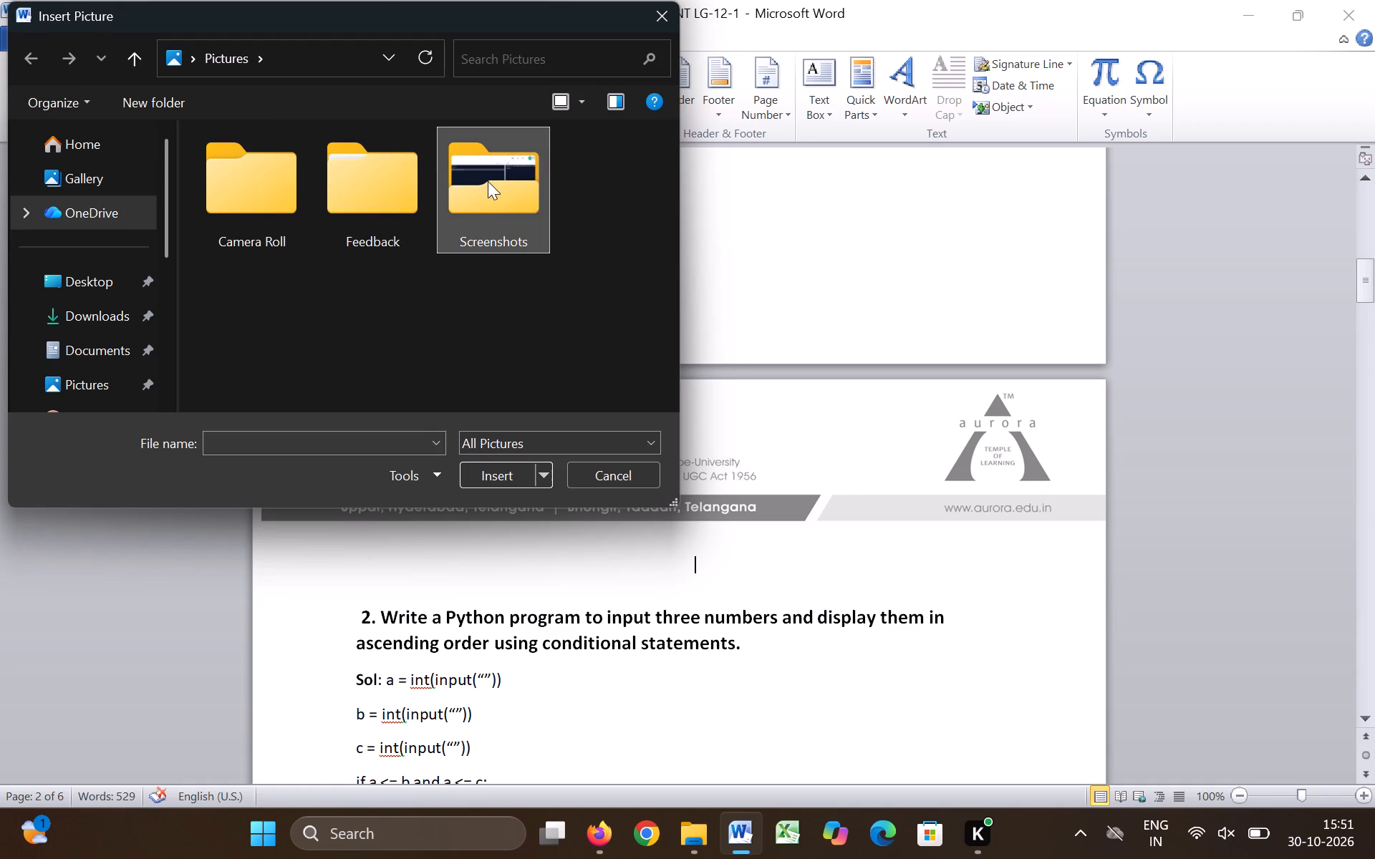
pyautogui.click(488, 181)
pyautogui.scroll(5, 911, 311)
pyautogui.click(508, 181)
pyautogui.doubleClick(850, 266)
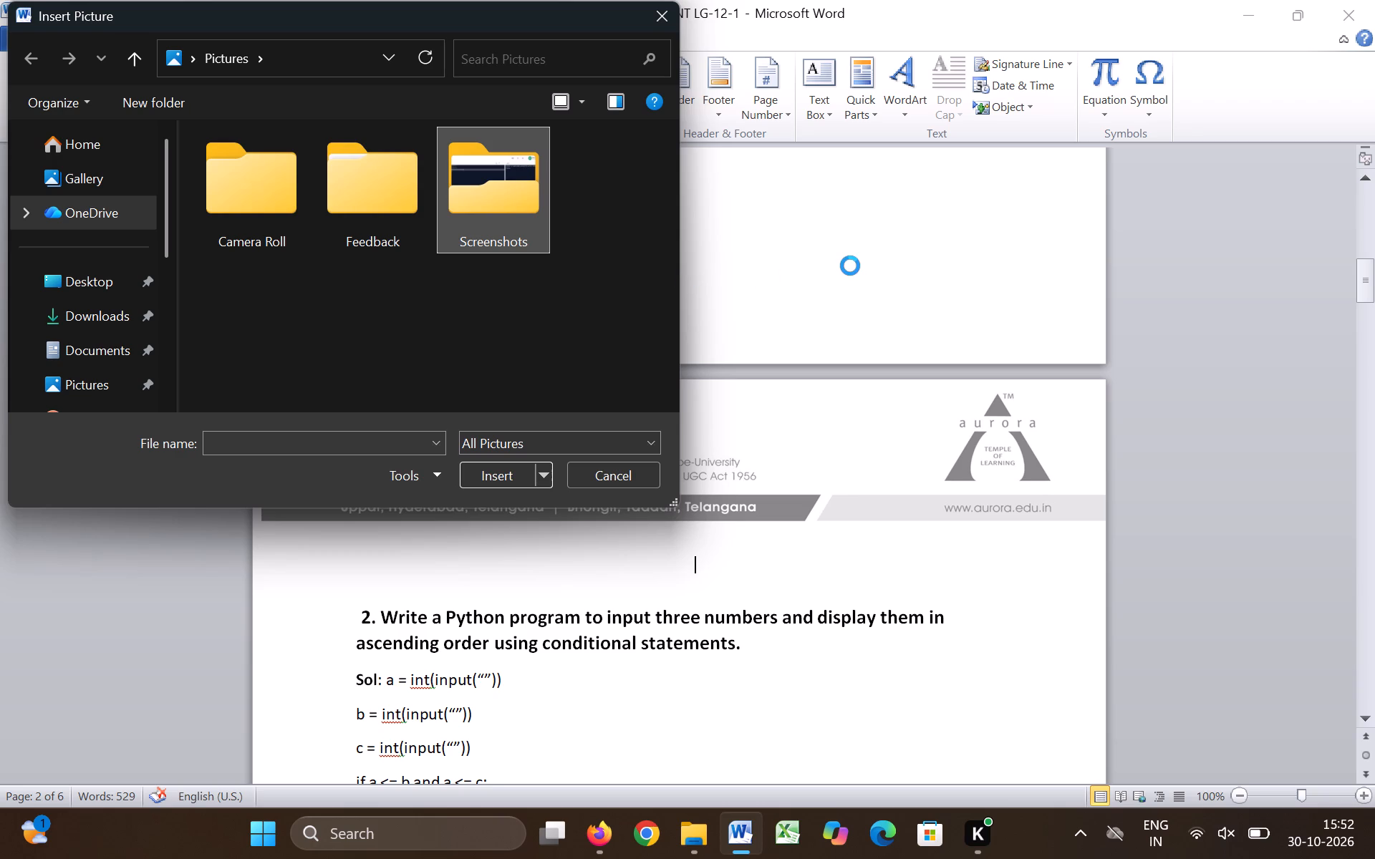
pyautogui.click(850, 266)
pyautogui.click(99, 308)
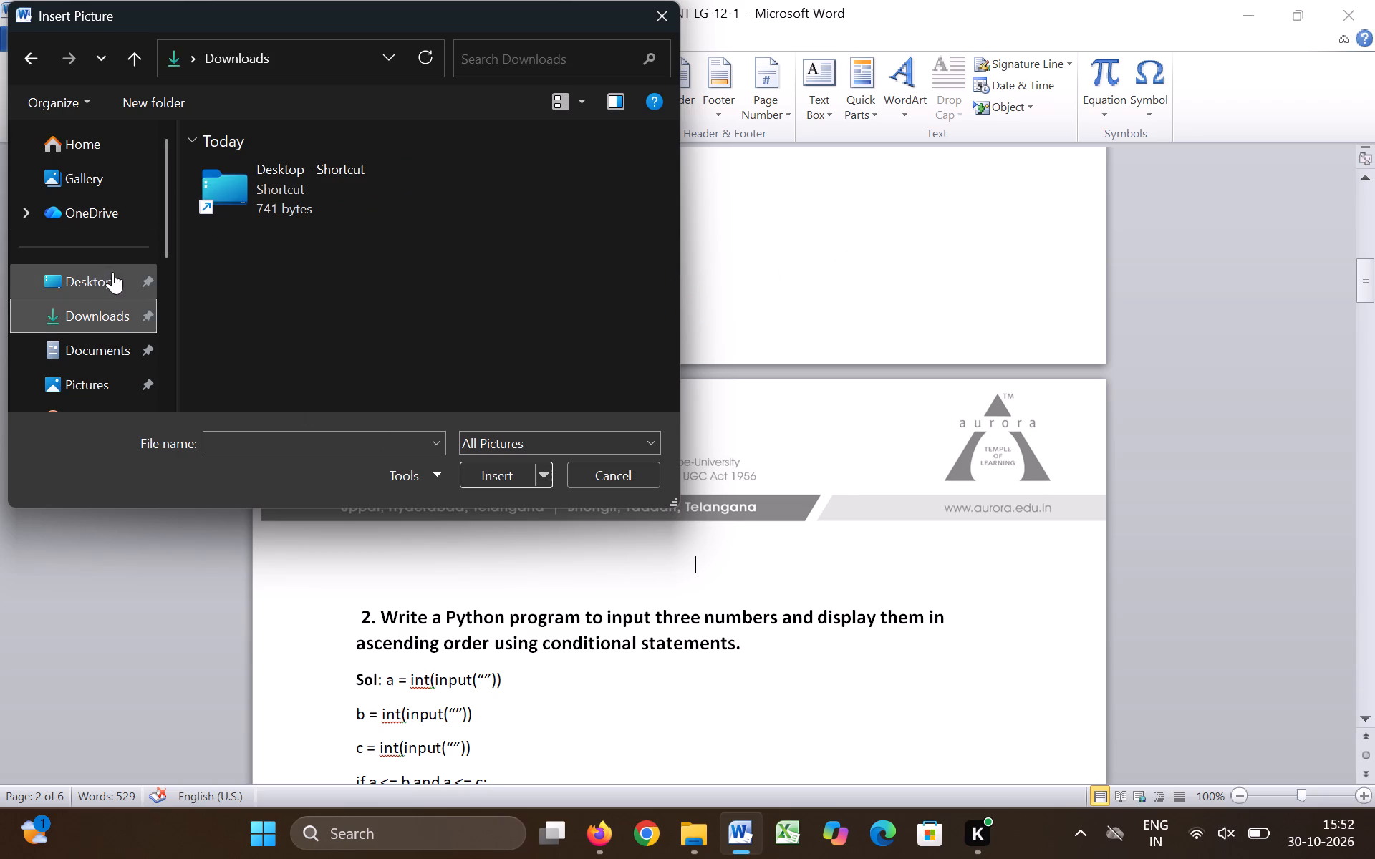
pyautogui.click(119, 367)
pyautogui.click(121, 377)
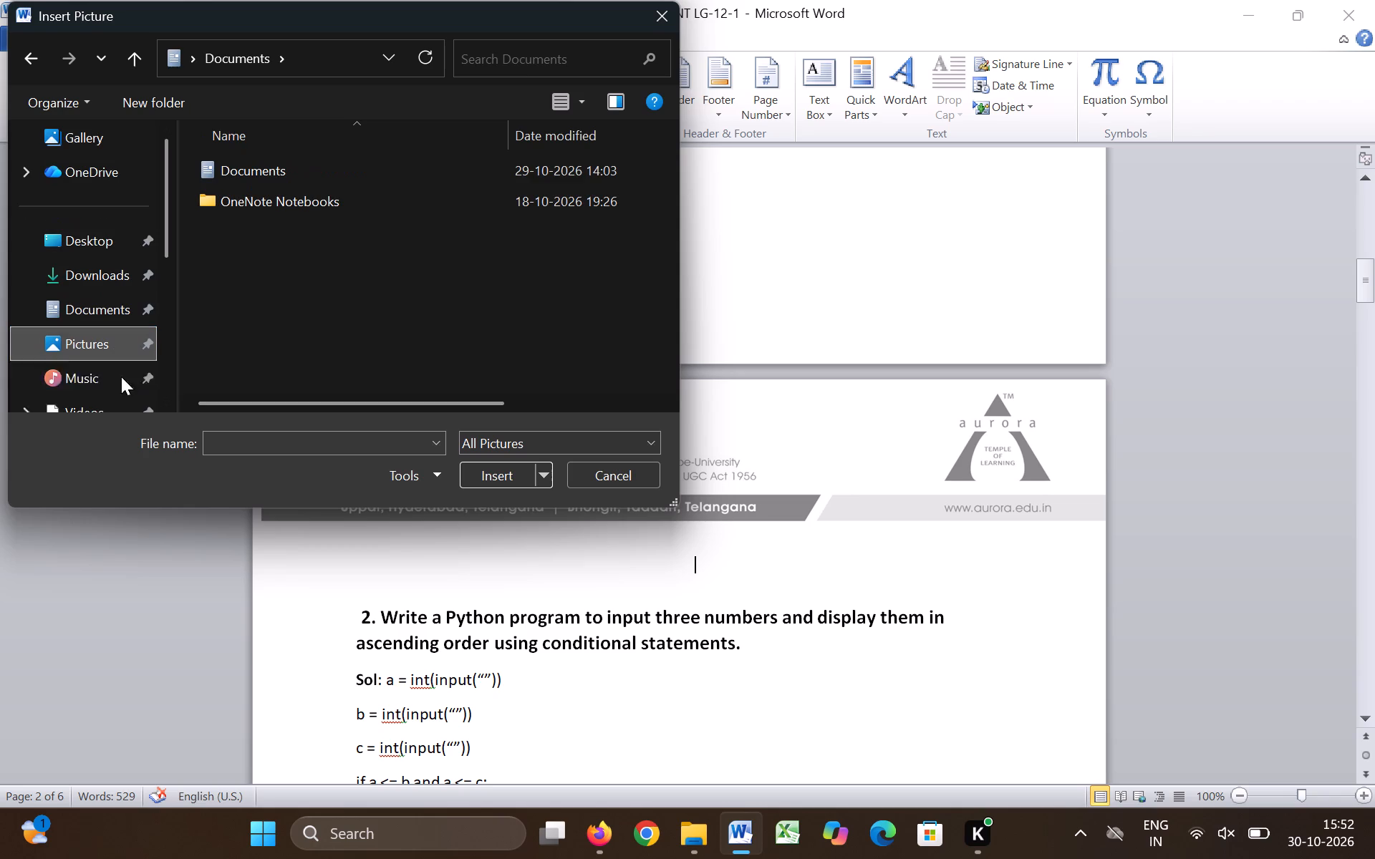
pyautogui.click(506, 236)
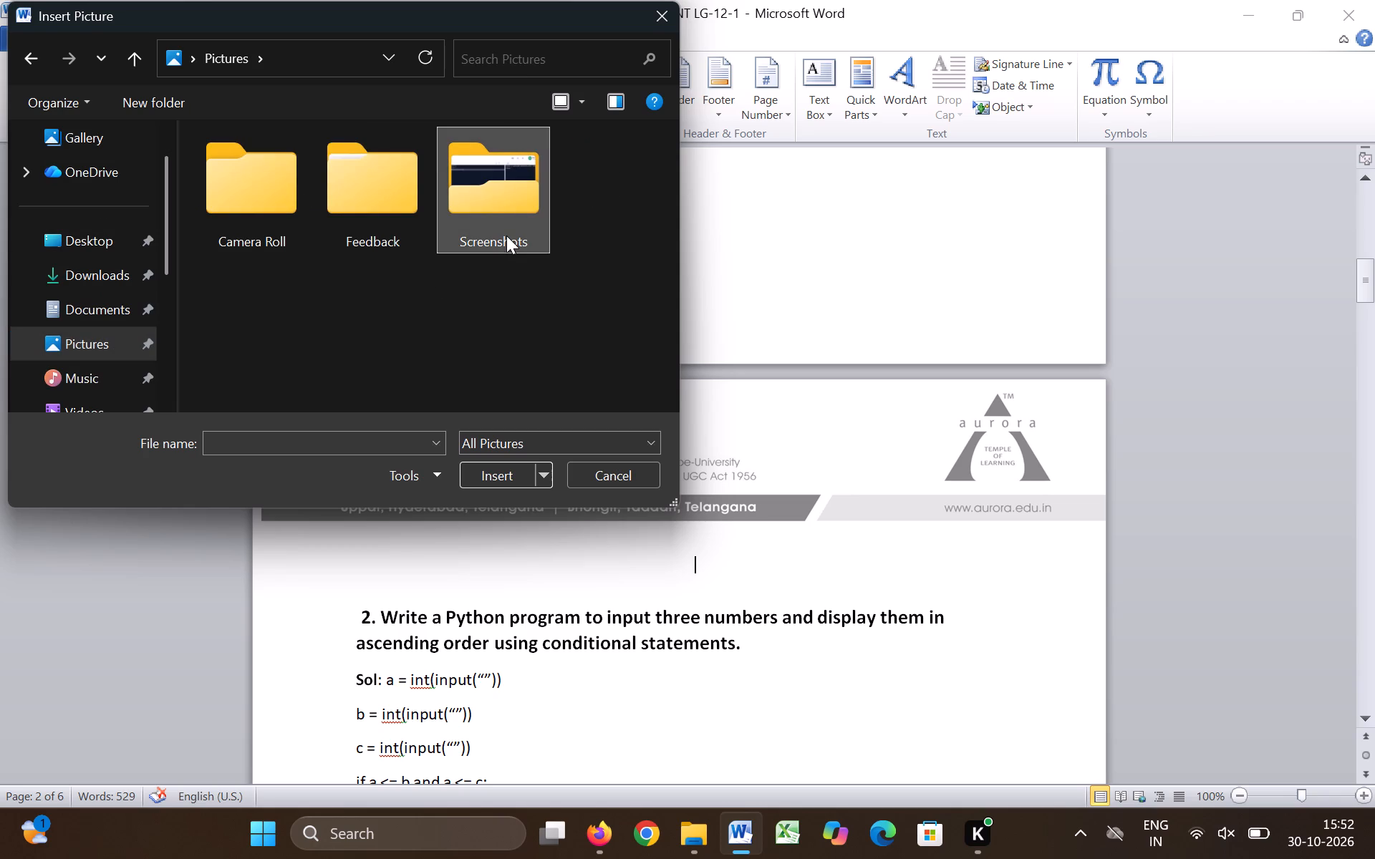
pyautogui.click(486, 200)
pyautogui.doubleClick(486, 200)
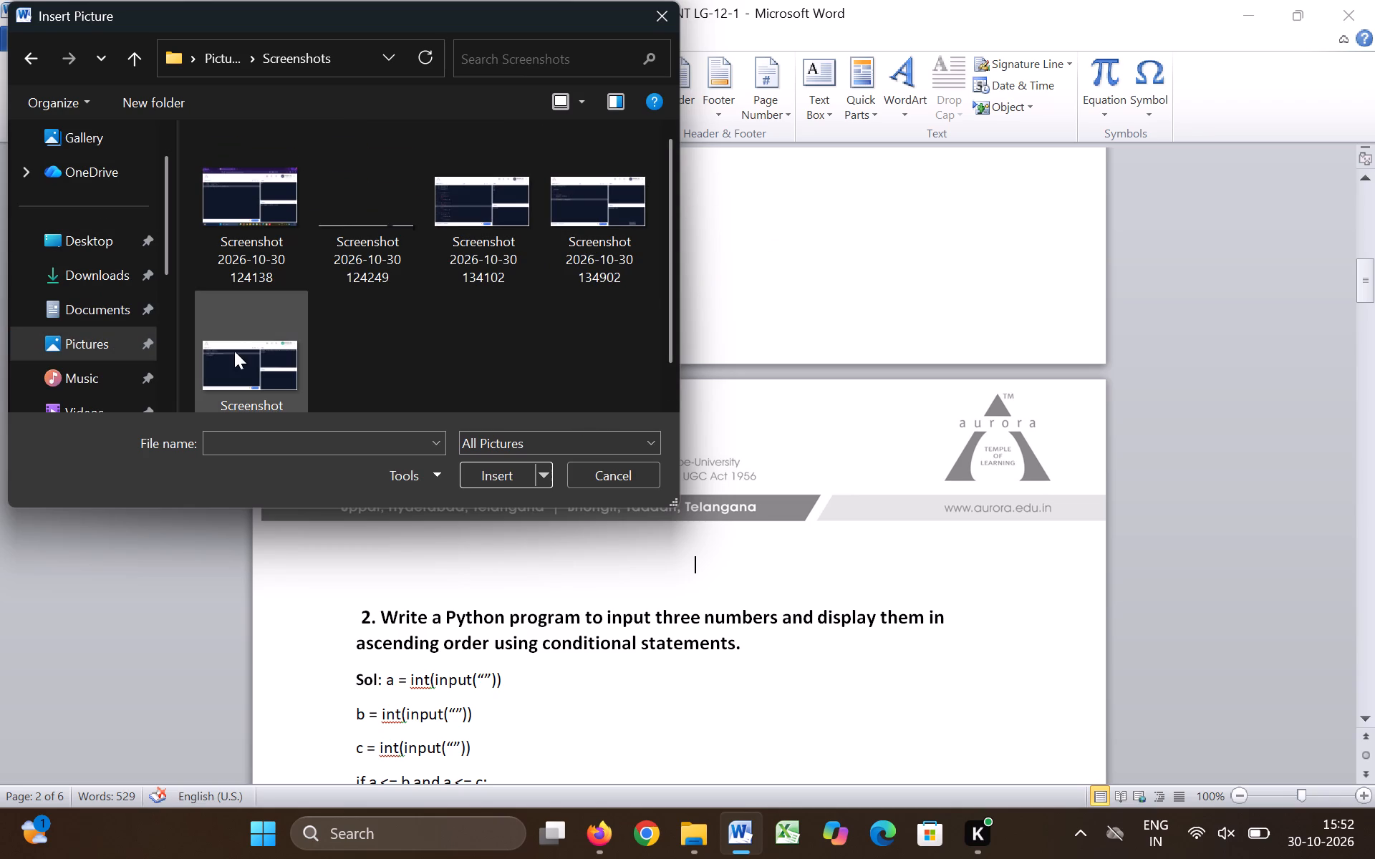
pyautogui.click(284, 242)
pyautogui.click(493, 481)
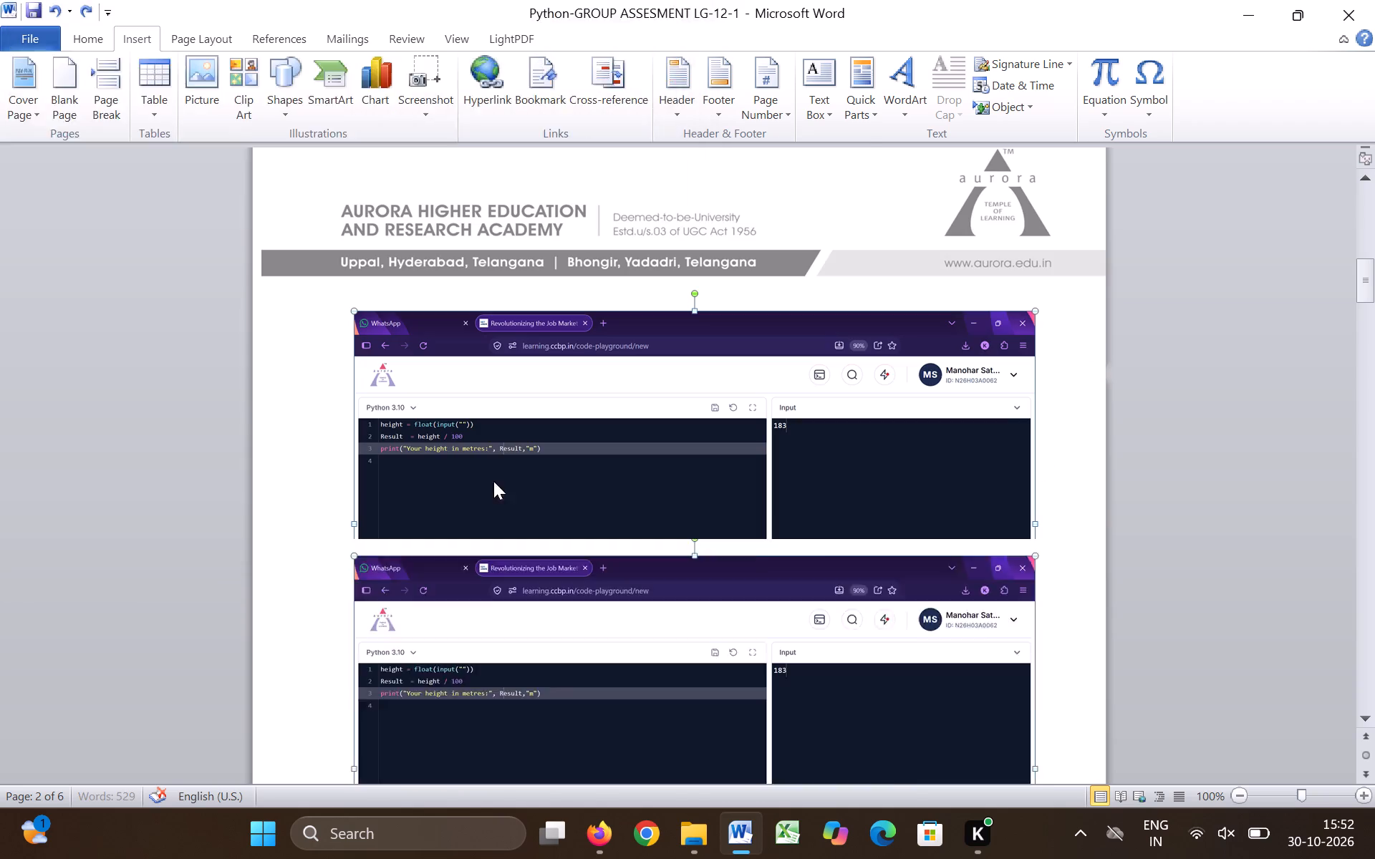
pyautogui.keyDown('ctrl'); pyautogui.scroll(-2, 596, 459); pyautogui.keyUp('ctrl')
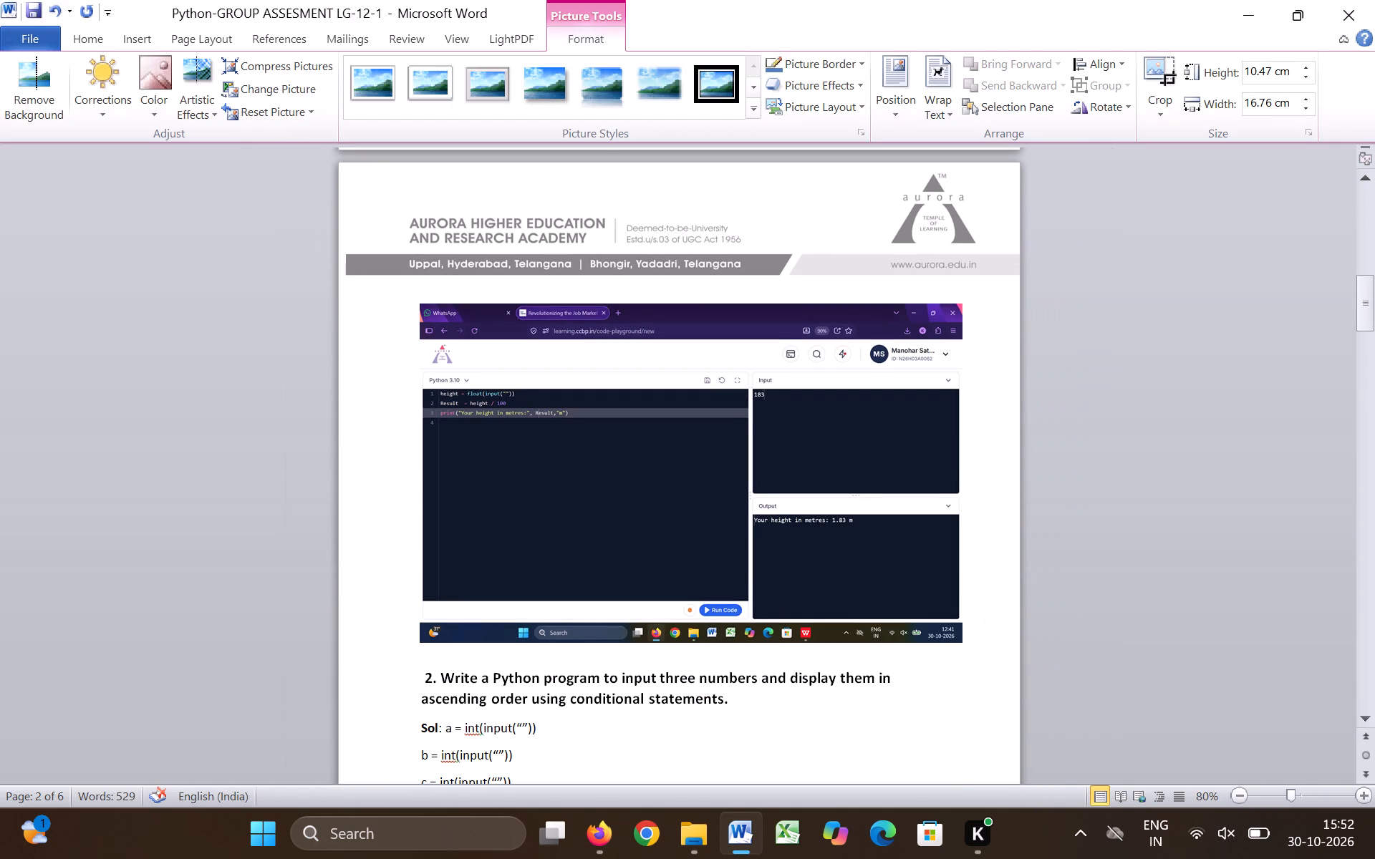
pyautogui.scroll(-4, 596, 459)
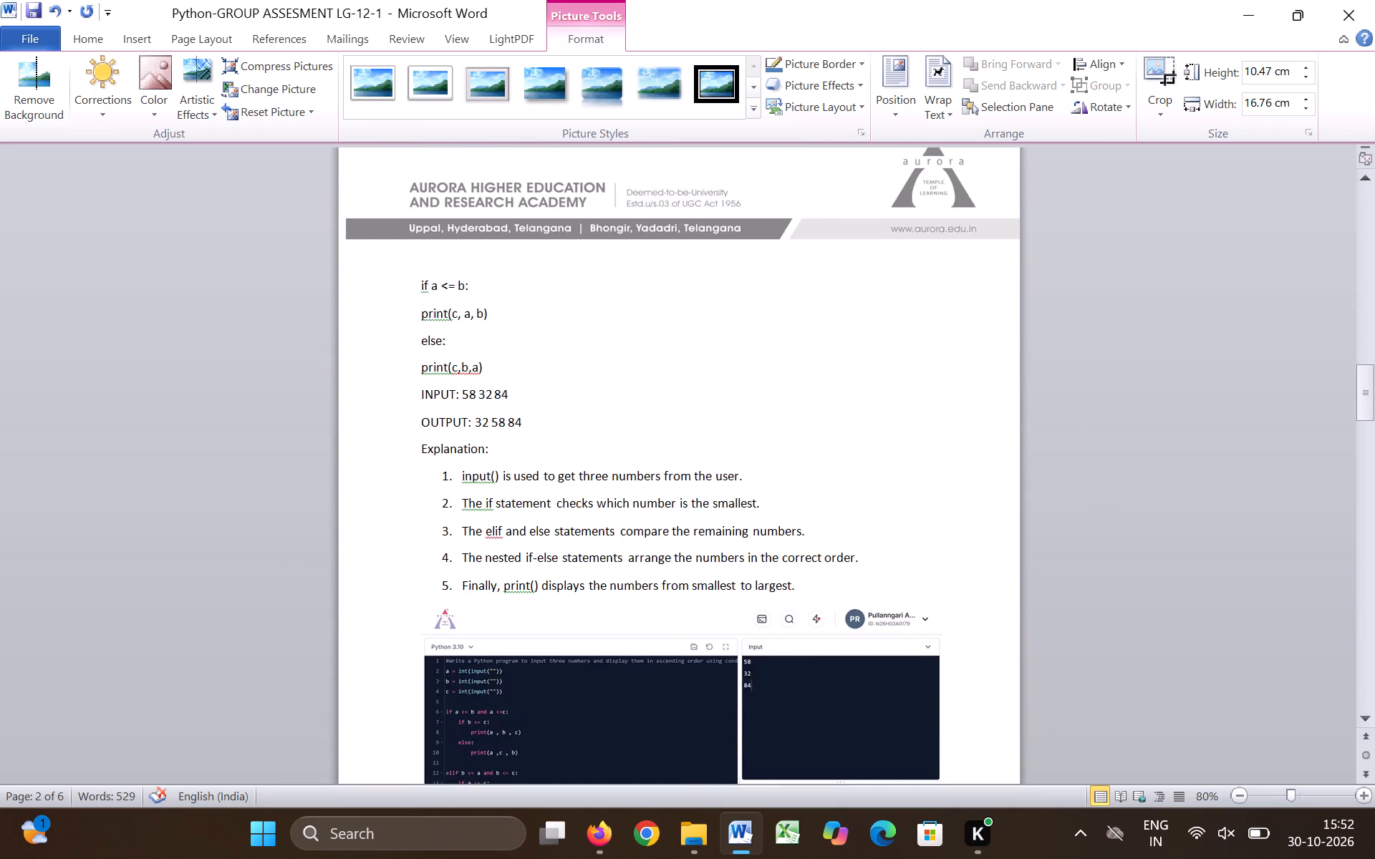
pyautogui.scroll(-3, 596, 459)
pyautogui.click(596, 459)
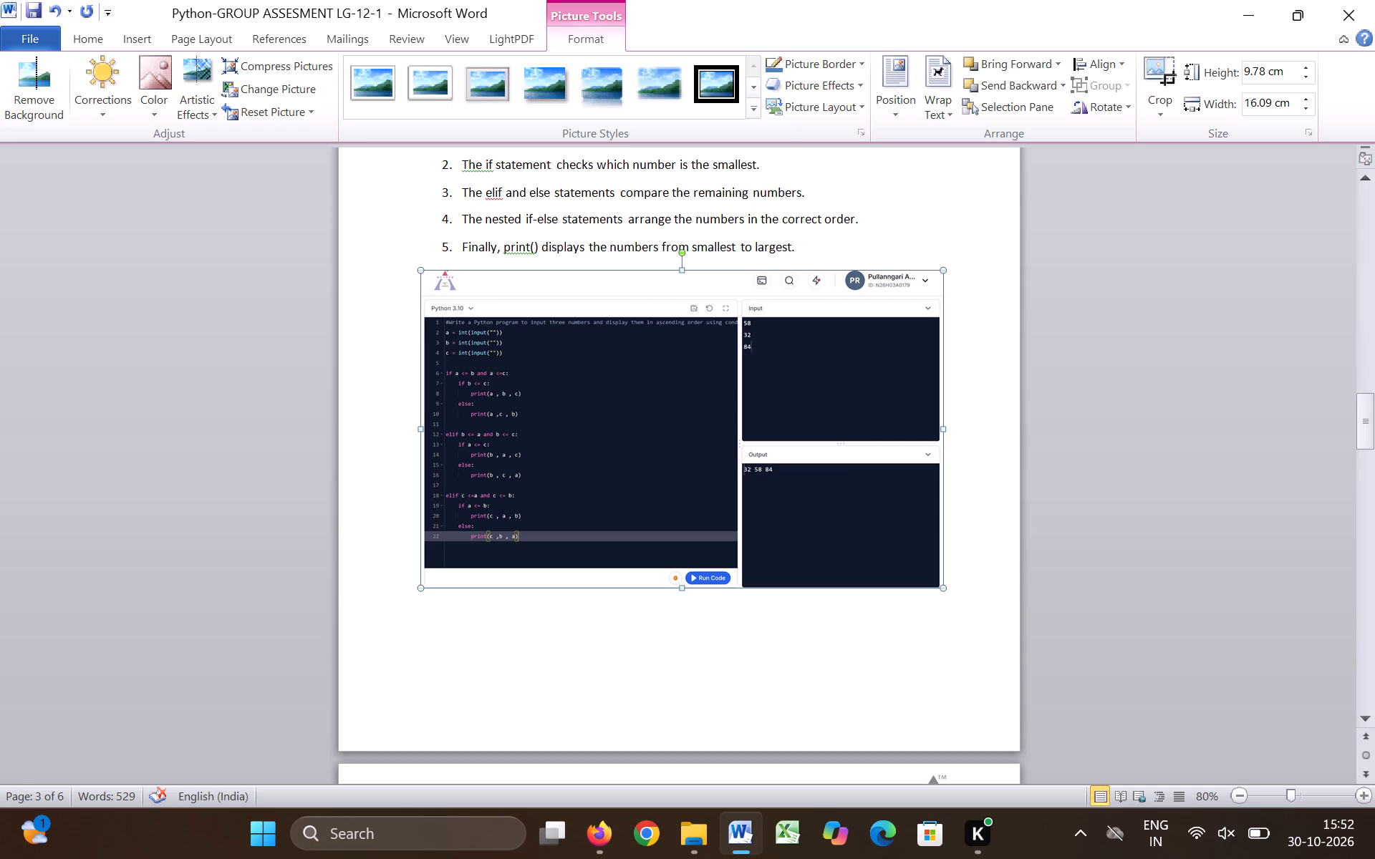
pyautogui.click(130, 40)
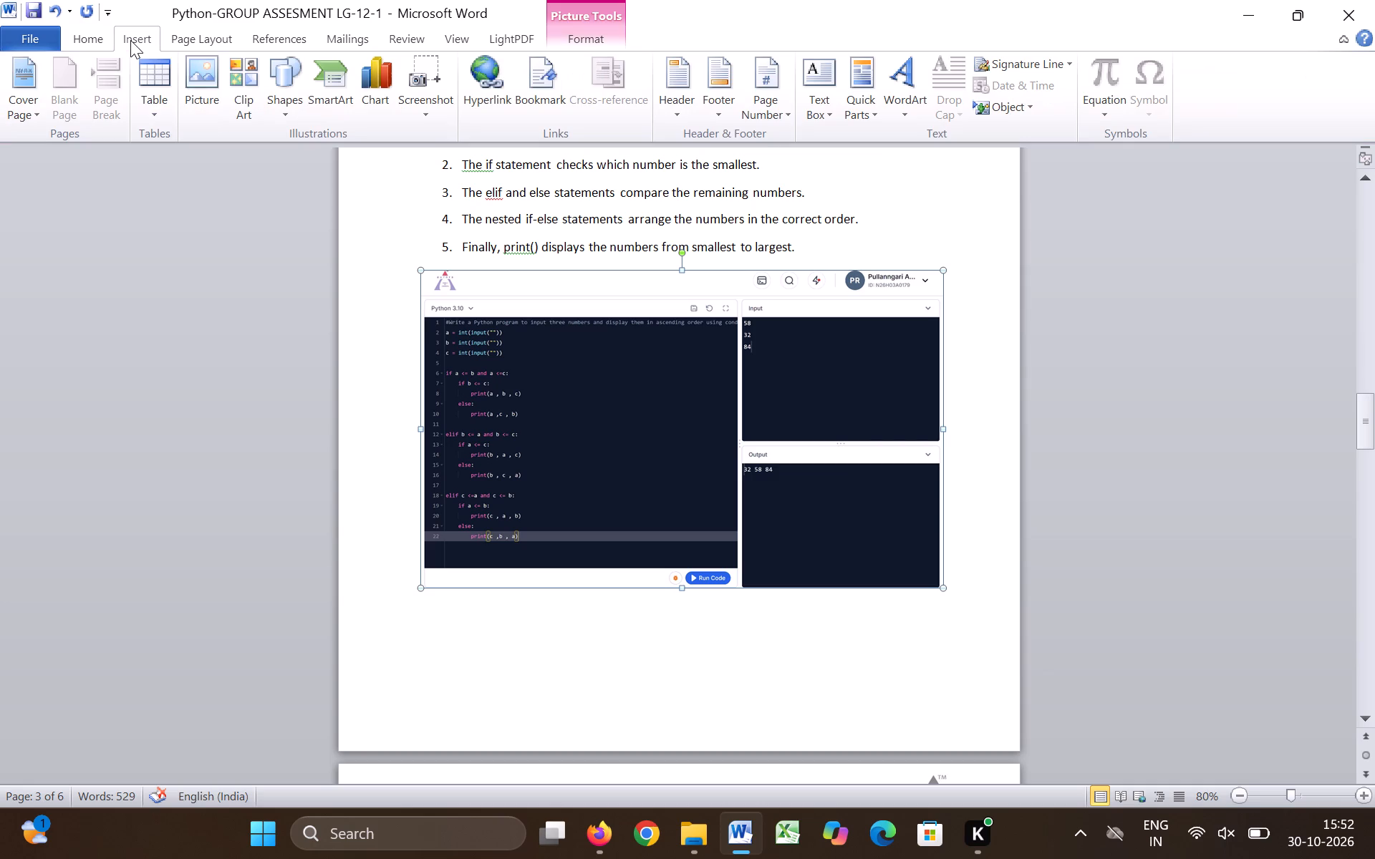
pyautogui.click(222, 84)
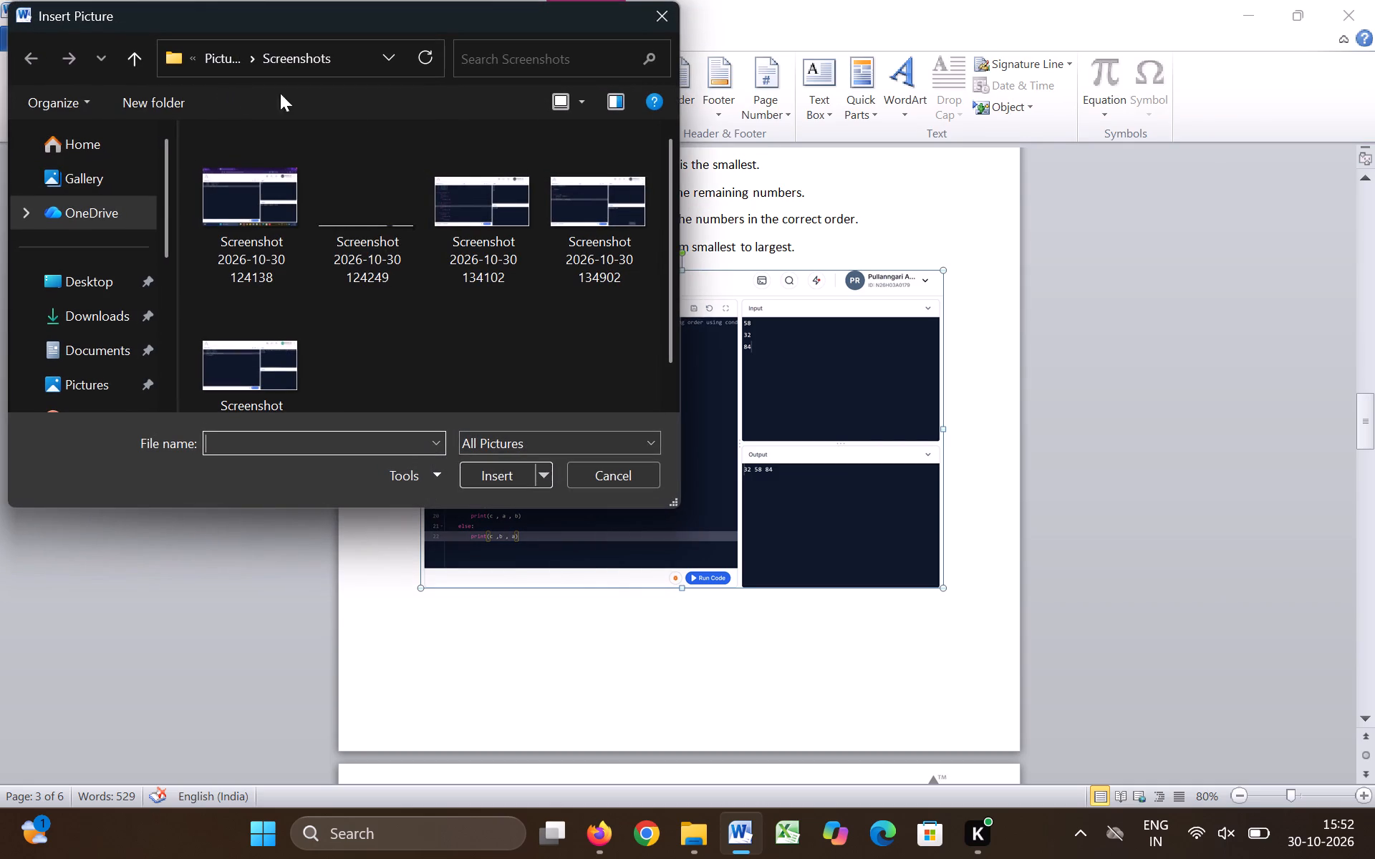
pyautogui.click(493, 213)
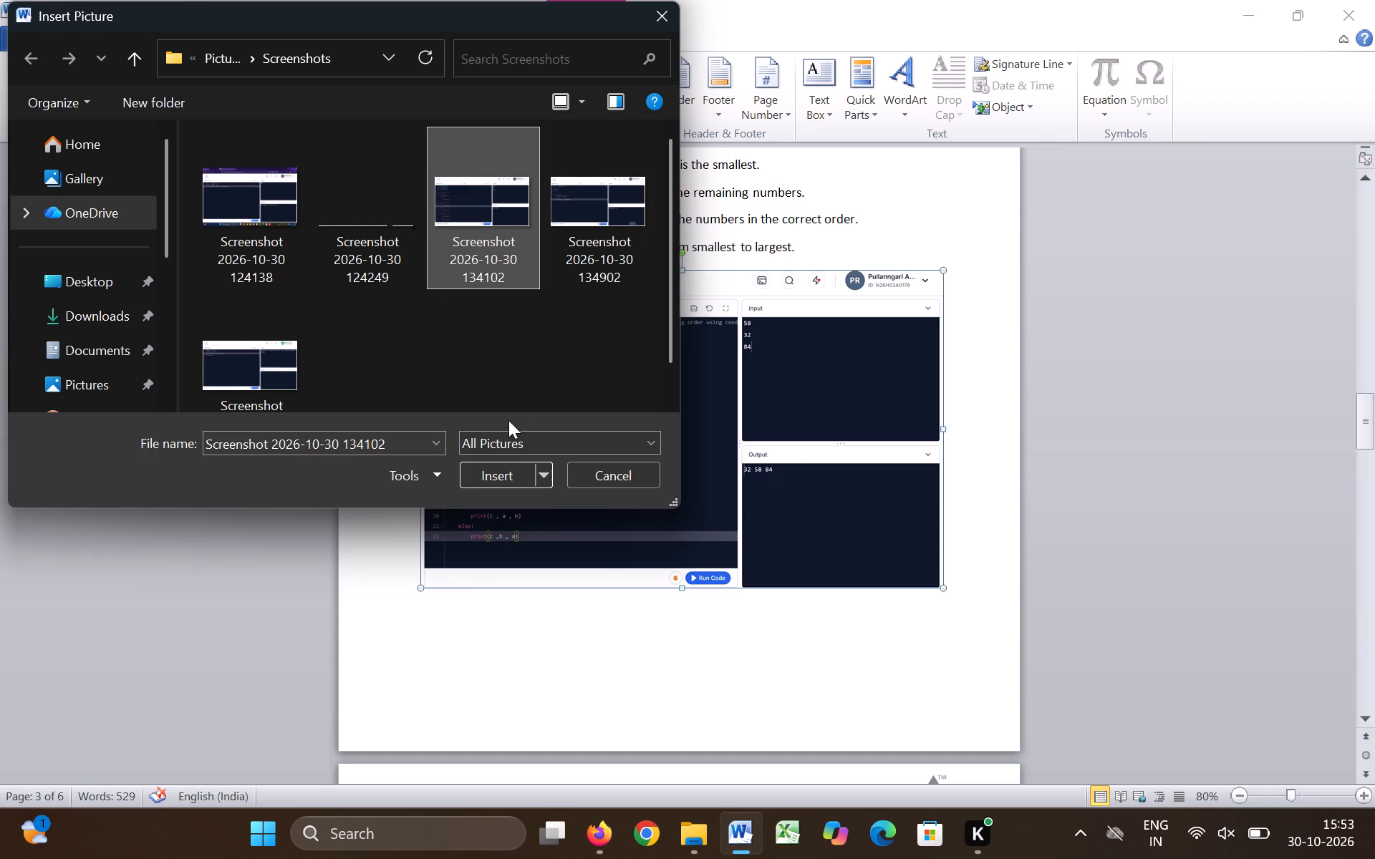
pyautogui.click(499, 465)
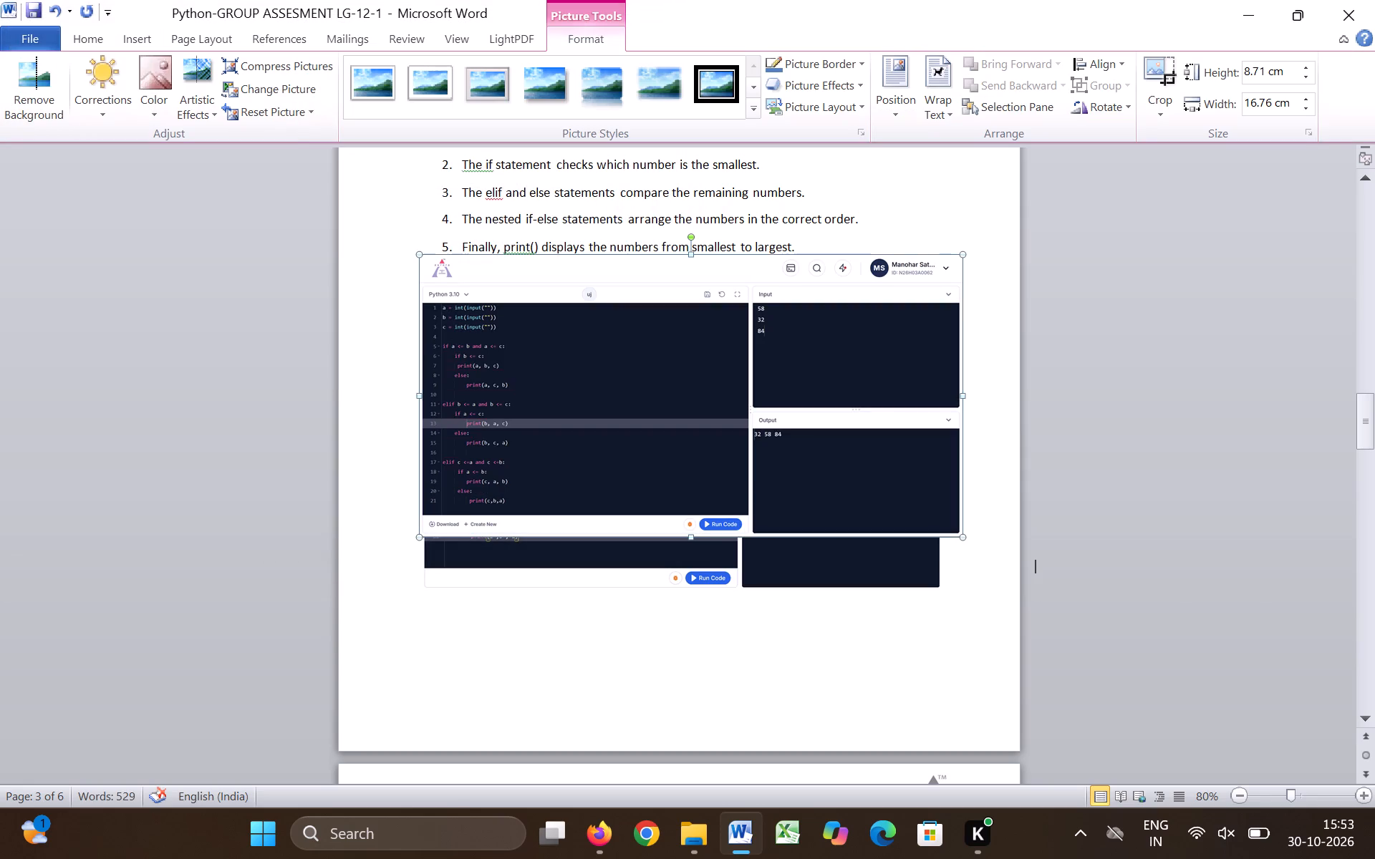
# Delete the old sorting-program picture lying behind the newly inserted one on page 3.
pyautogui.click(710, 587)
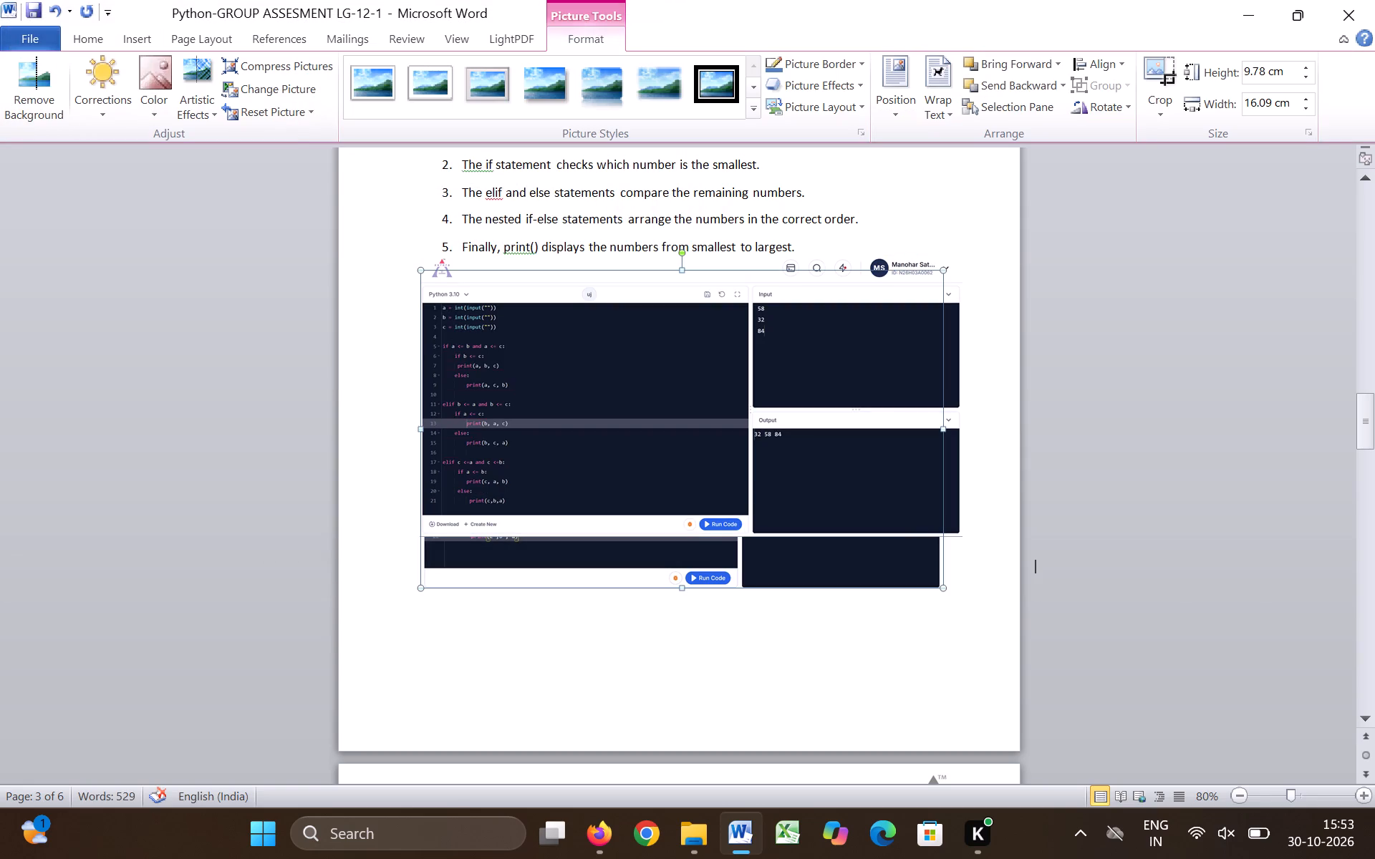
pyautogui.press('BackSpace')
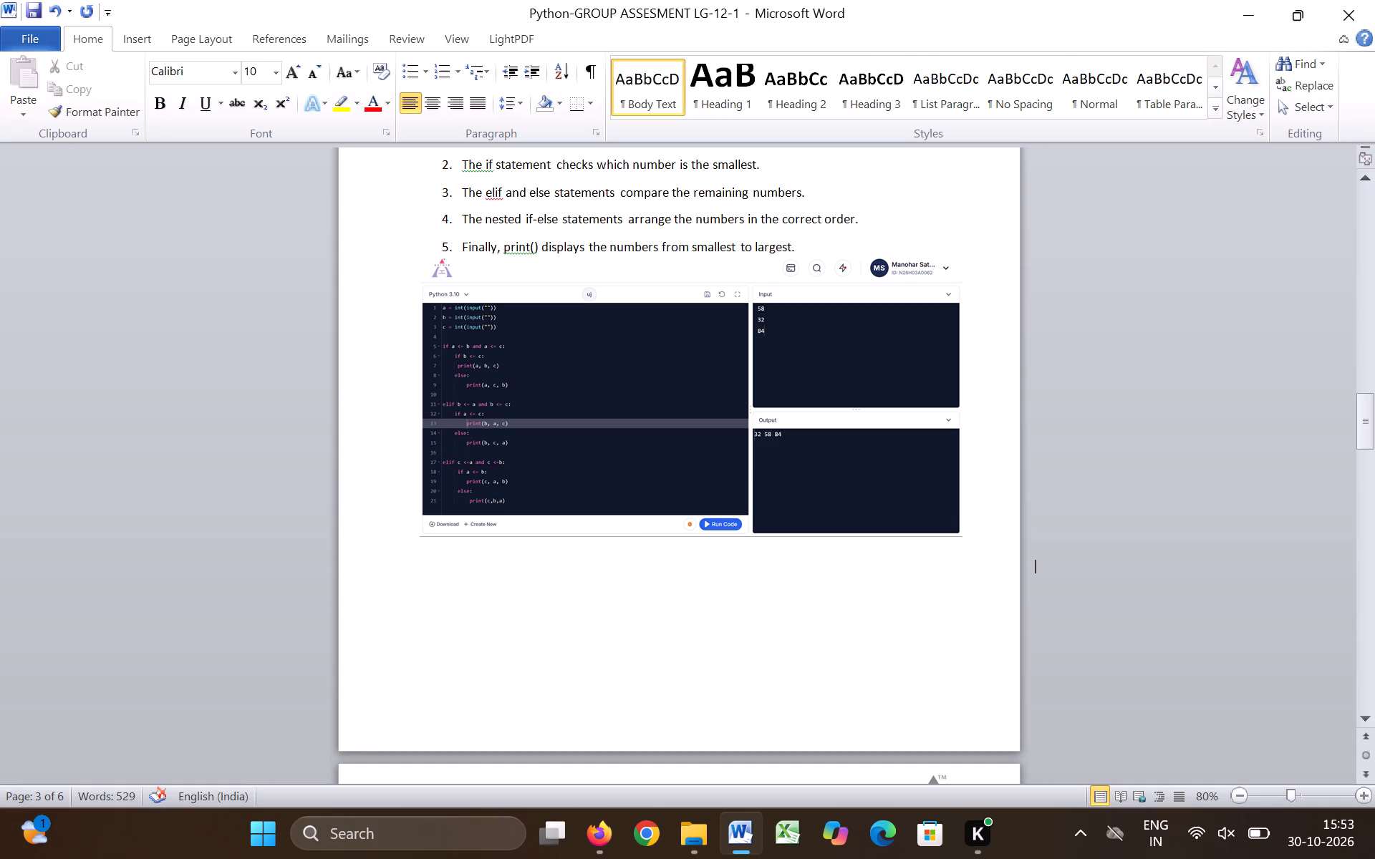
# Stretch the new sorting-program picture on page 3 vertically, extending its lower edge into the empty space below.
pyautogui.moveTo(702, 535); pyautogui.dragTo(703, 591)
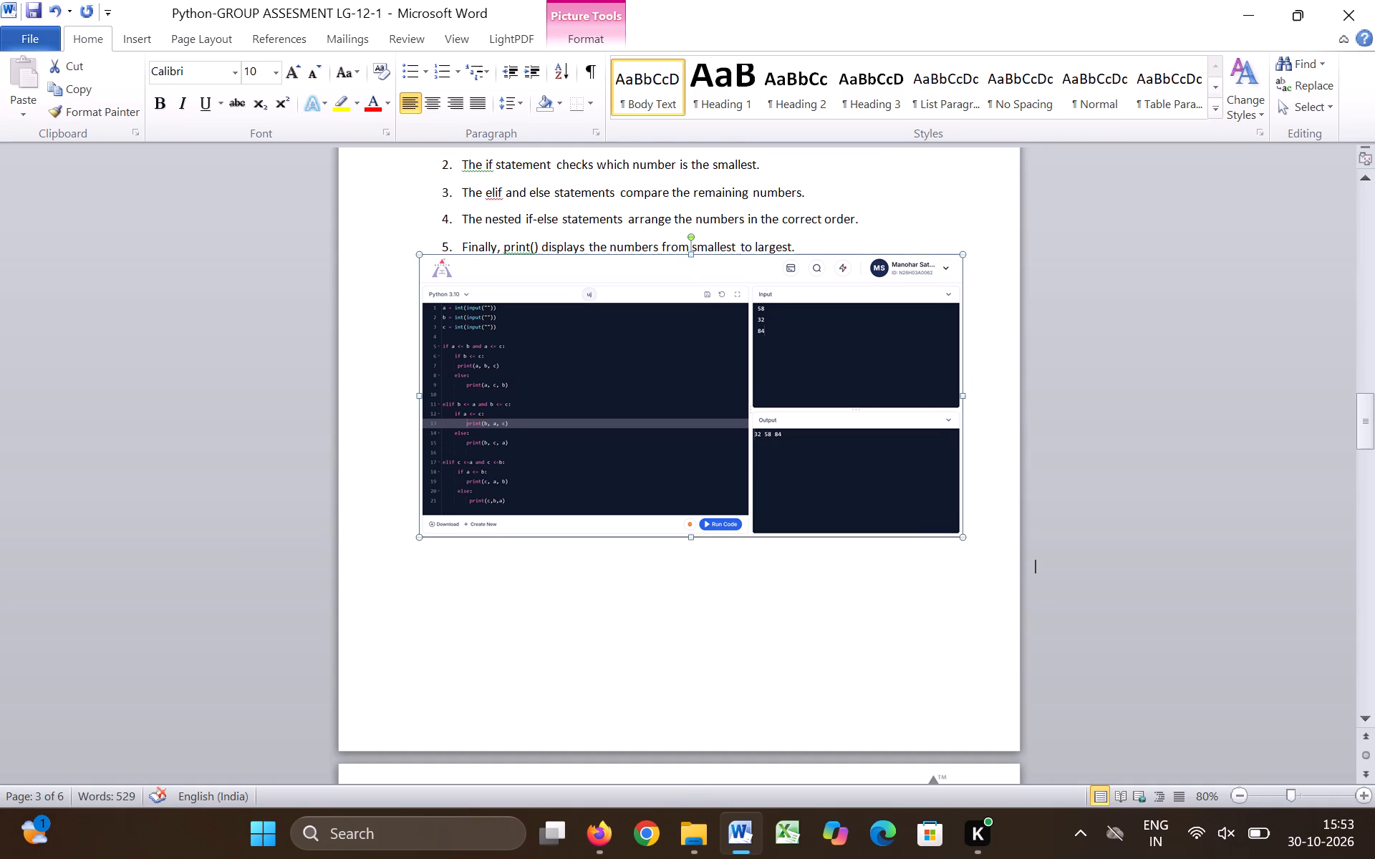
pyautogui.scroll(1, 697, 462)
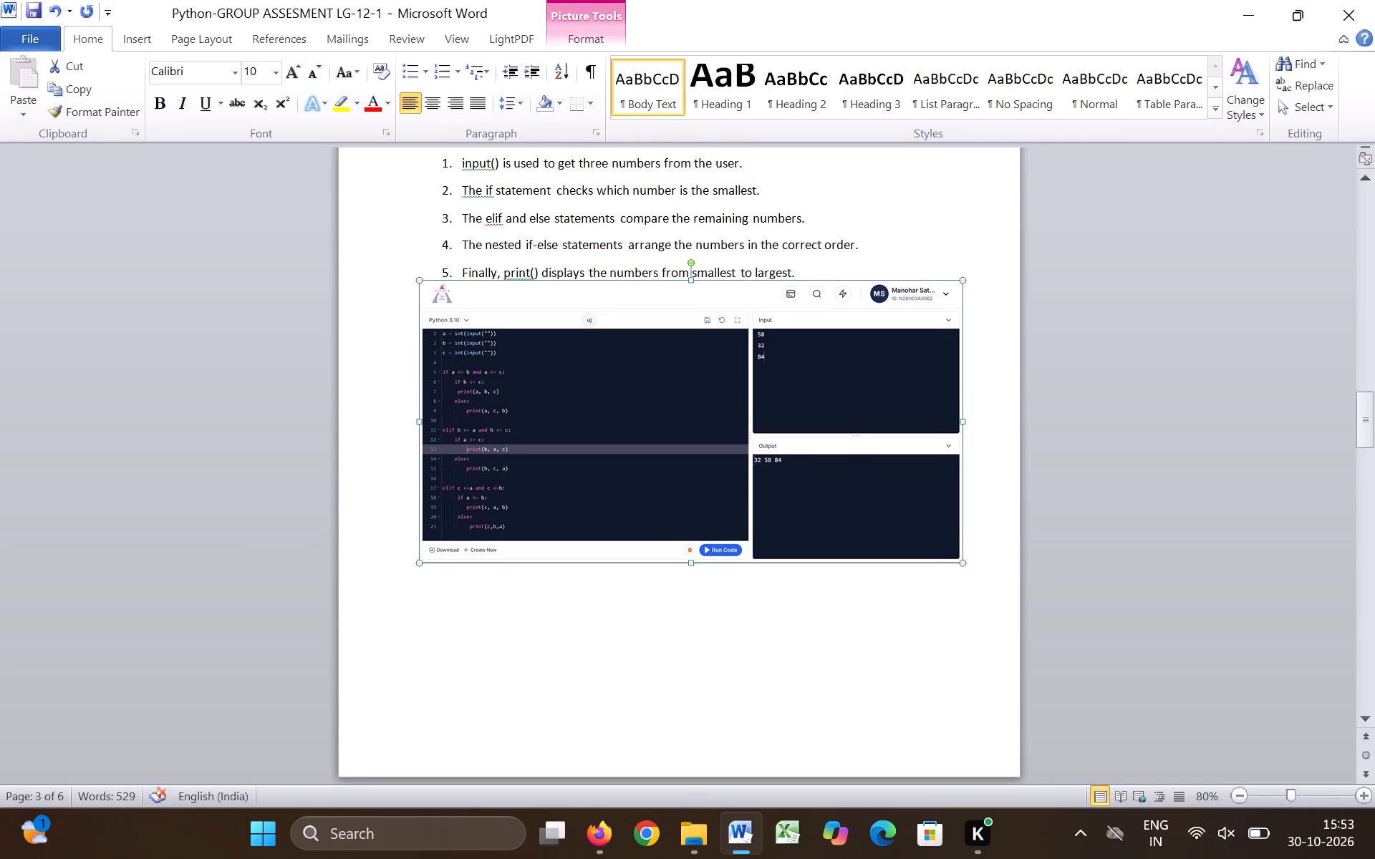
pyautogui.moveTo(690, 261); pyautogui.dragTo(701, 366)
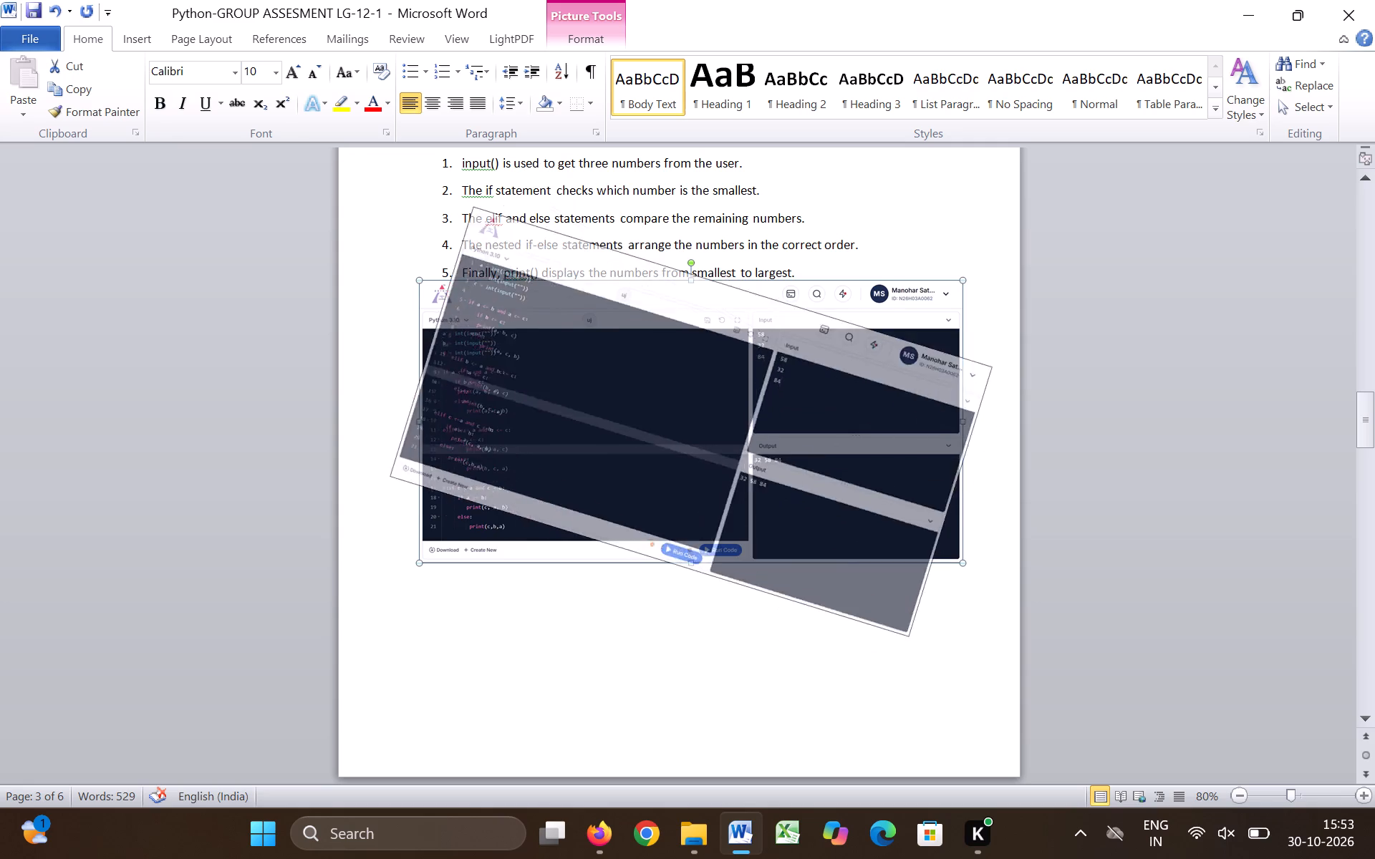
pyautogui.moveTo(701, 366); pyautogui.dragTo(688, 330)
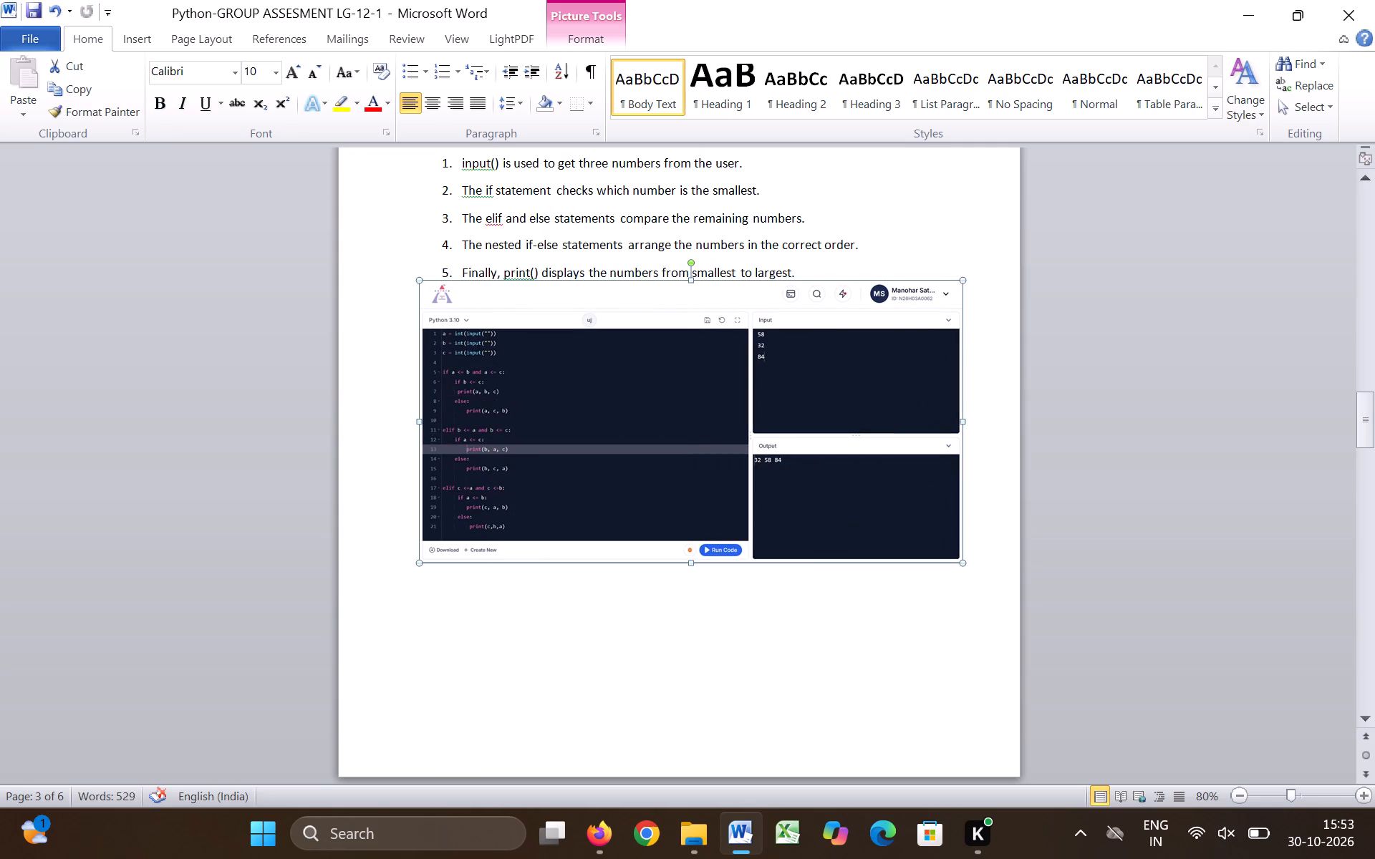
pyautogui.moveTo(690, 282); pyautogui.dragTo(690, 359)
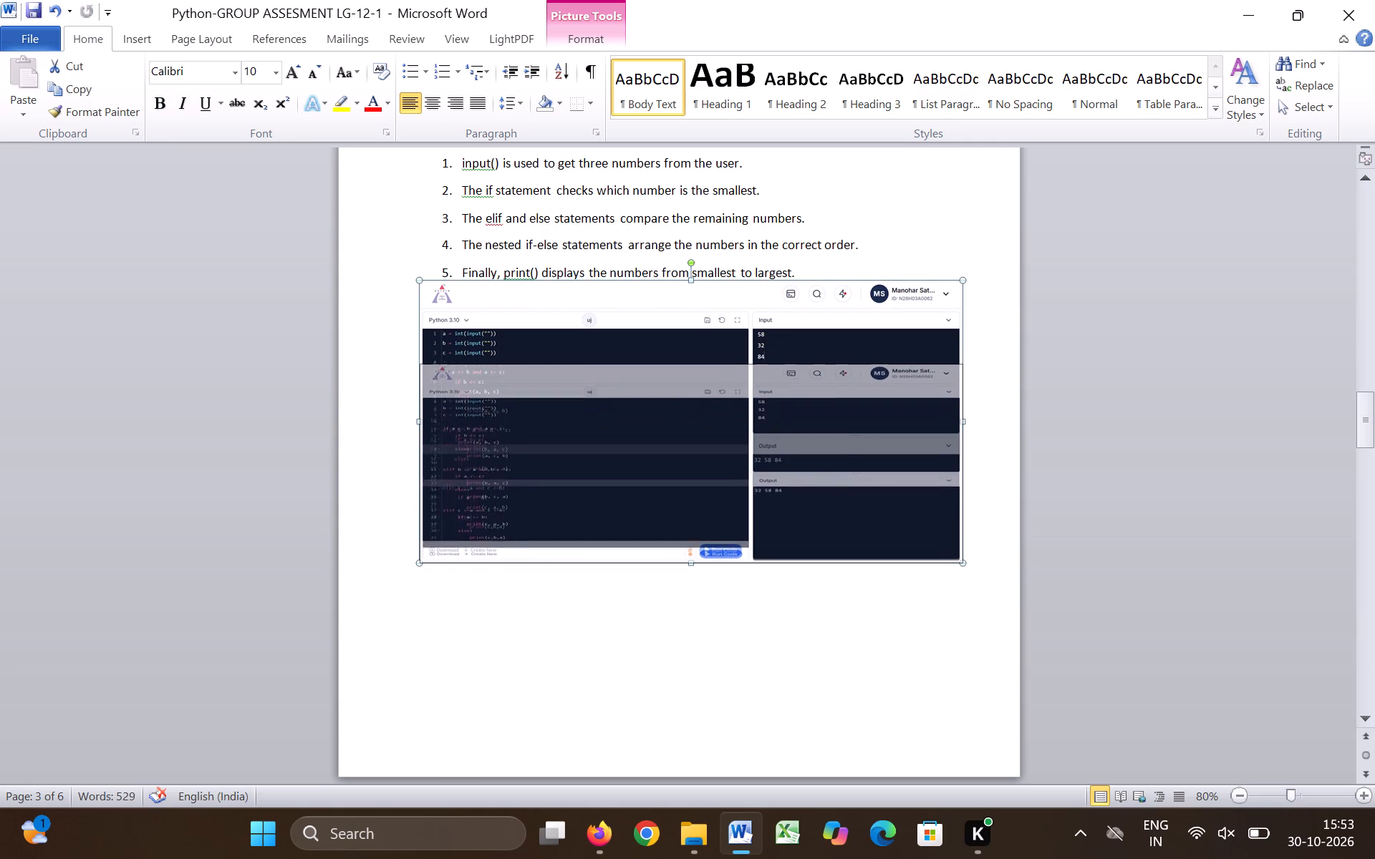
pyautogui.moveTo(690, 359); pyautogui.dragTo(689, 346)
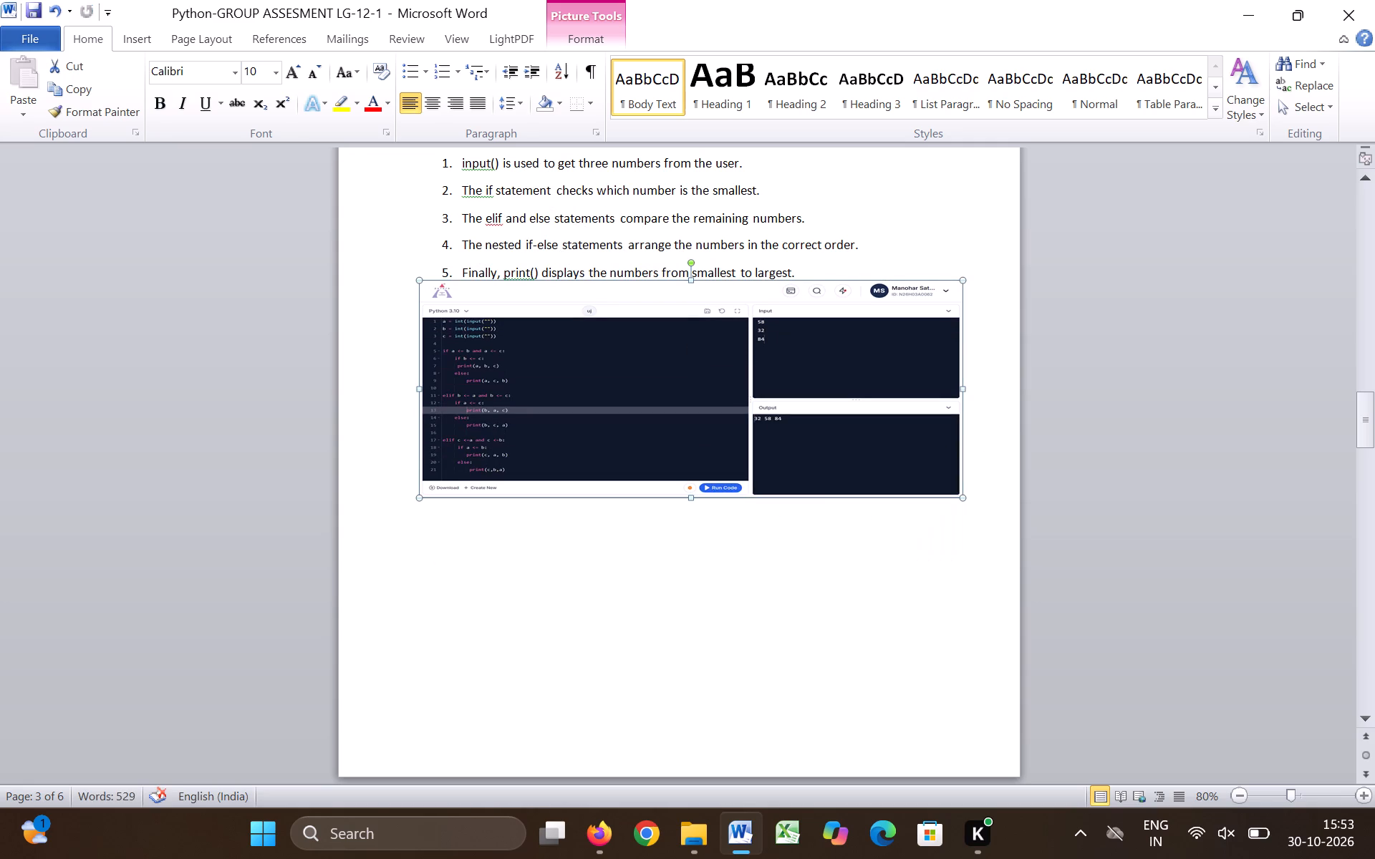
pyautogui.moveTo(693, 497); pyautogui.dragTo(698, 635)
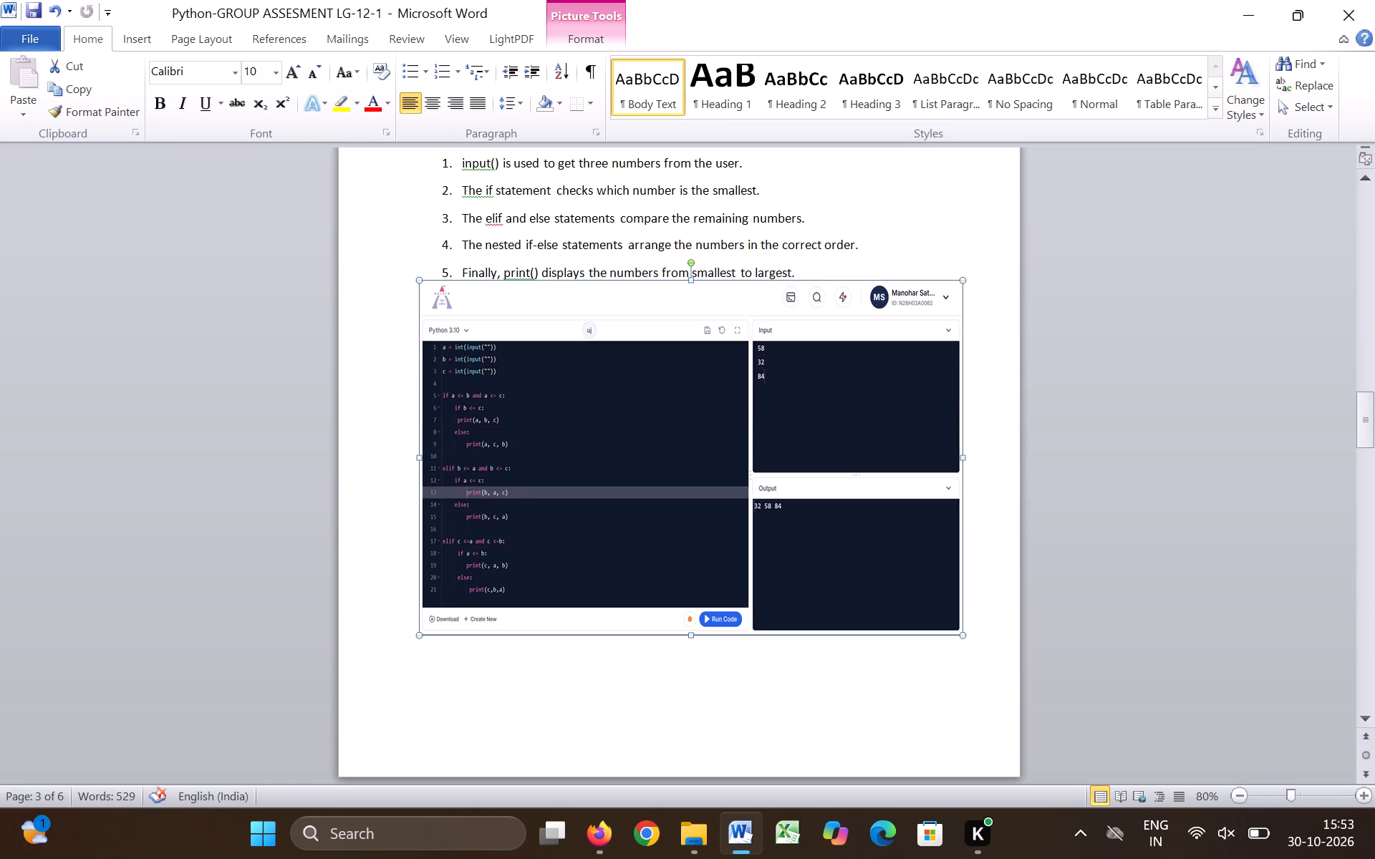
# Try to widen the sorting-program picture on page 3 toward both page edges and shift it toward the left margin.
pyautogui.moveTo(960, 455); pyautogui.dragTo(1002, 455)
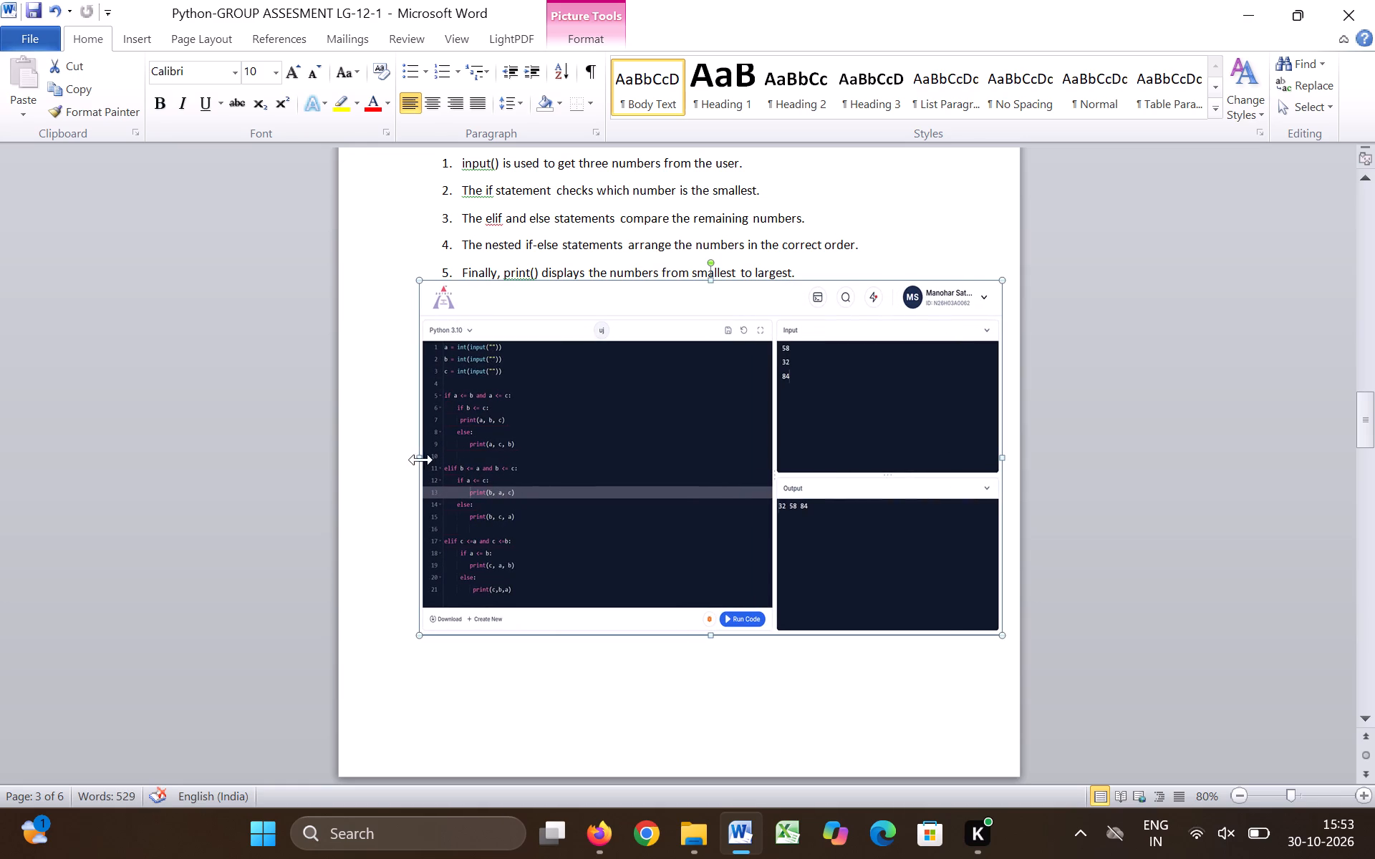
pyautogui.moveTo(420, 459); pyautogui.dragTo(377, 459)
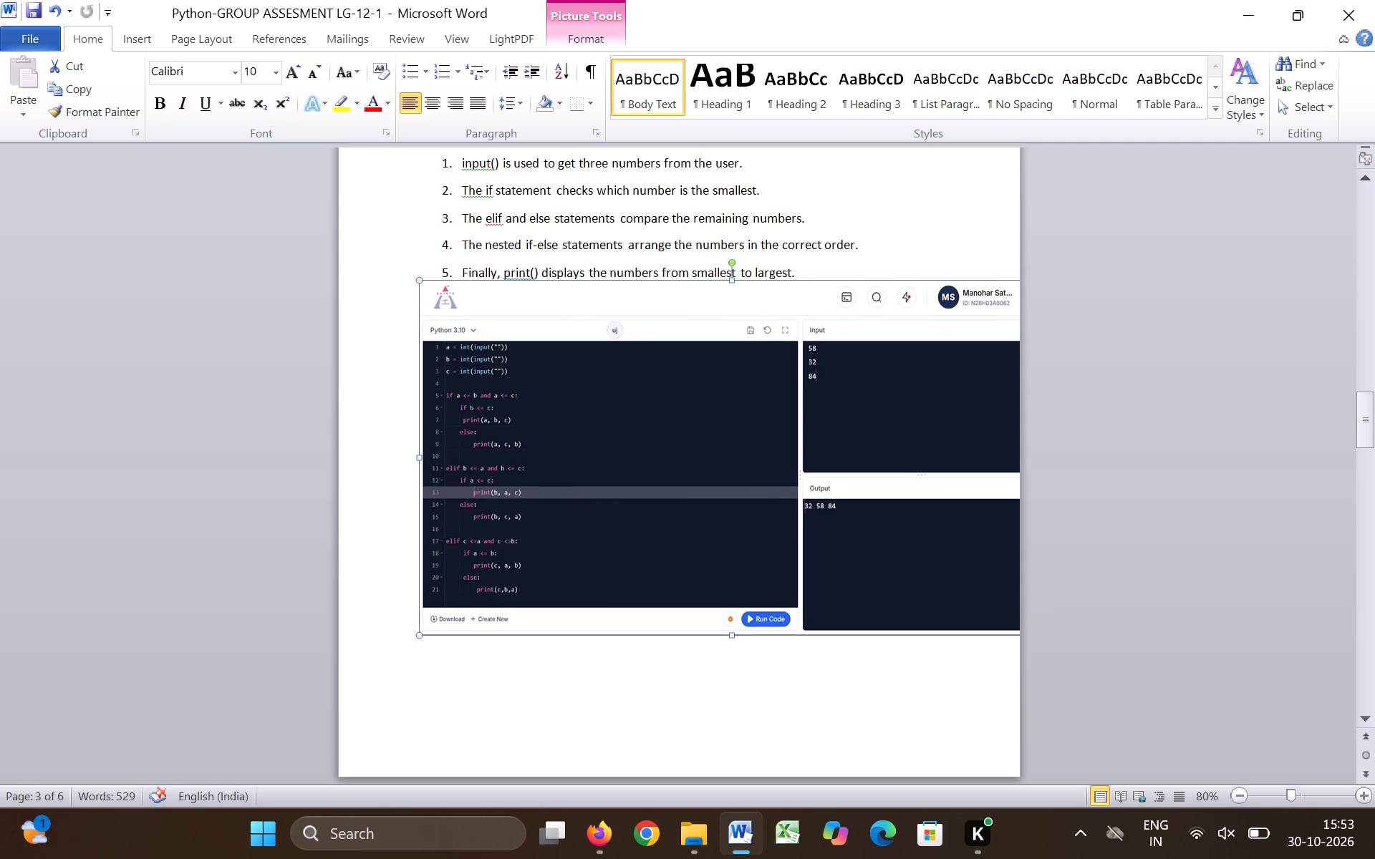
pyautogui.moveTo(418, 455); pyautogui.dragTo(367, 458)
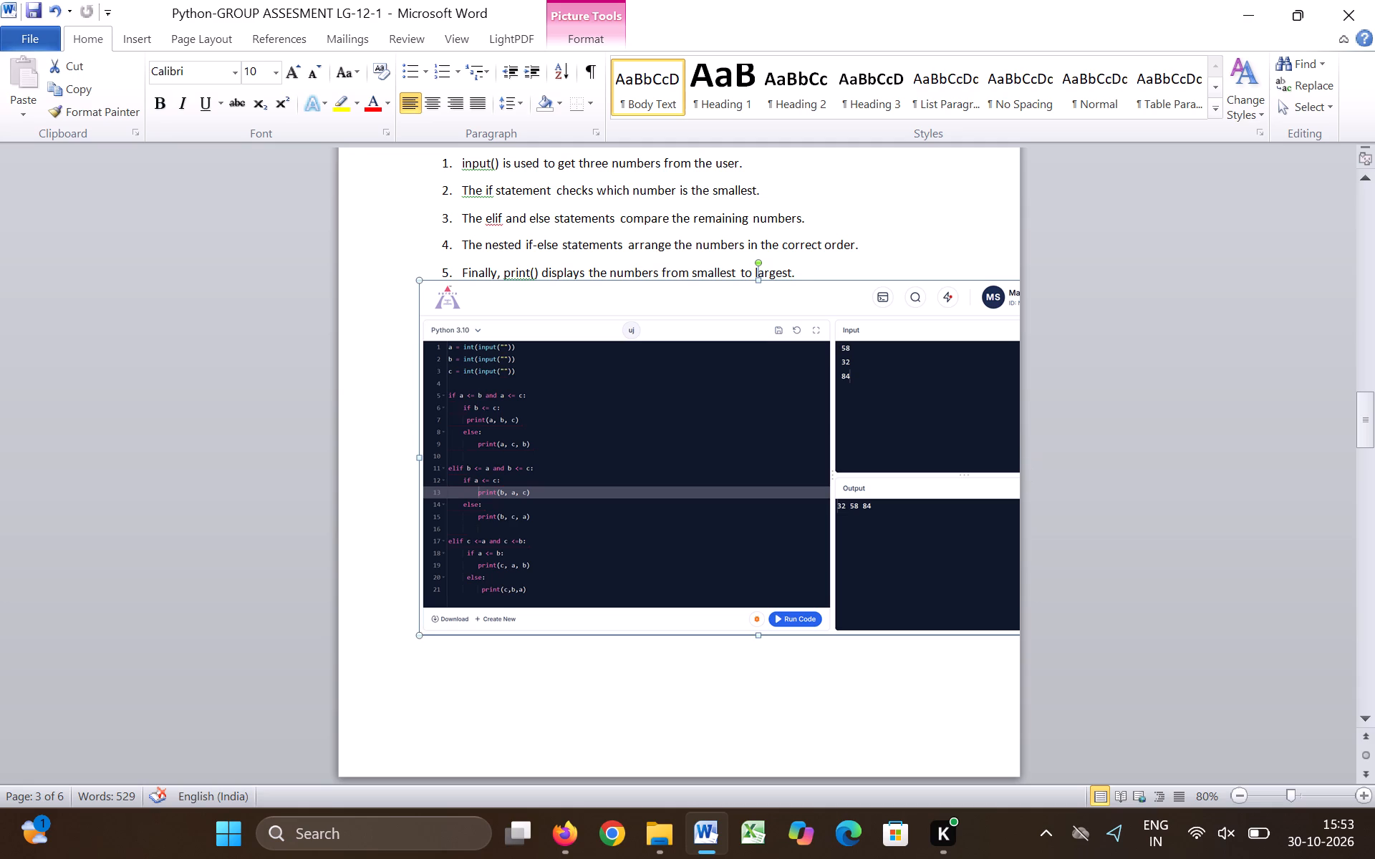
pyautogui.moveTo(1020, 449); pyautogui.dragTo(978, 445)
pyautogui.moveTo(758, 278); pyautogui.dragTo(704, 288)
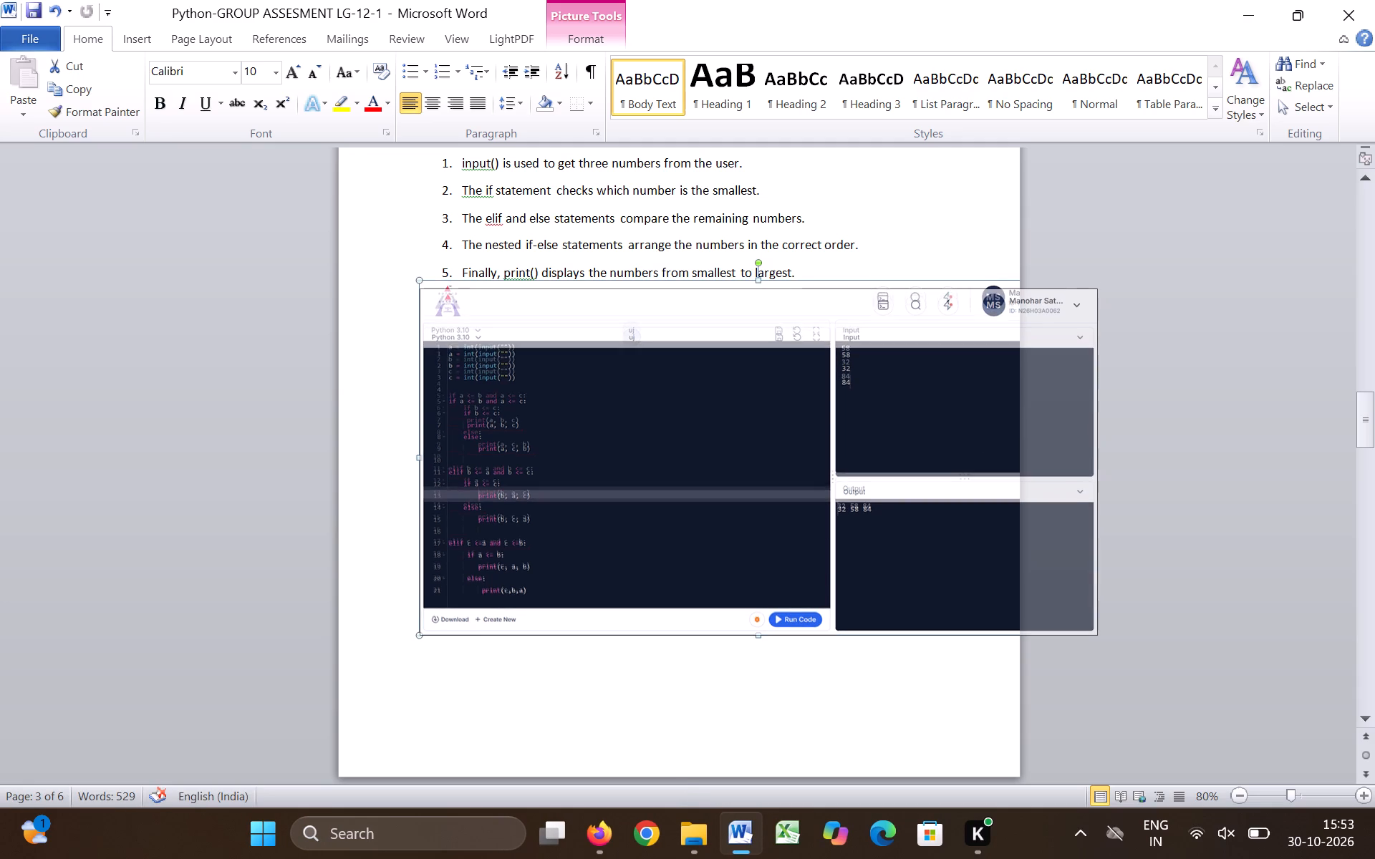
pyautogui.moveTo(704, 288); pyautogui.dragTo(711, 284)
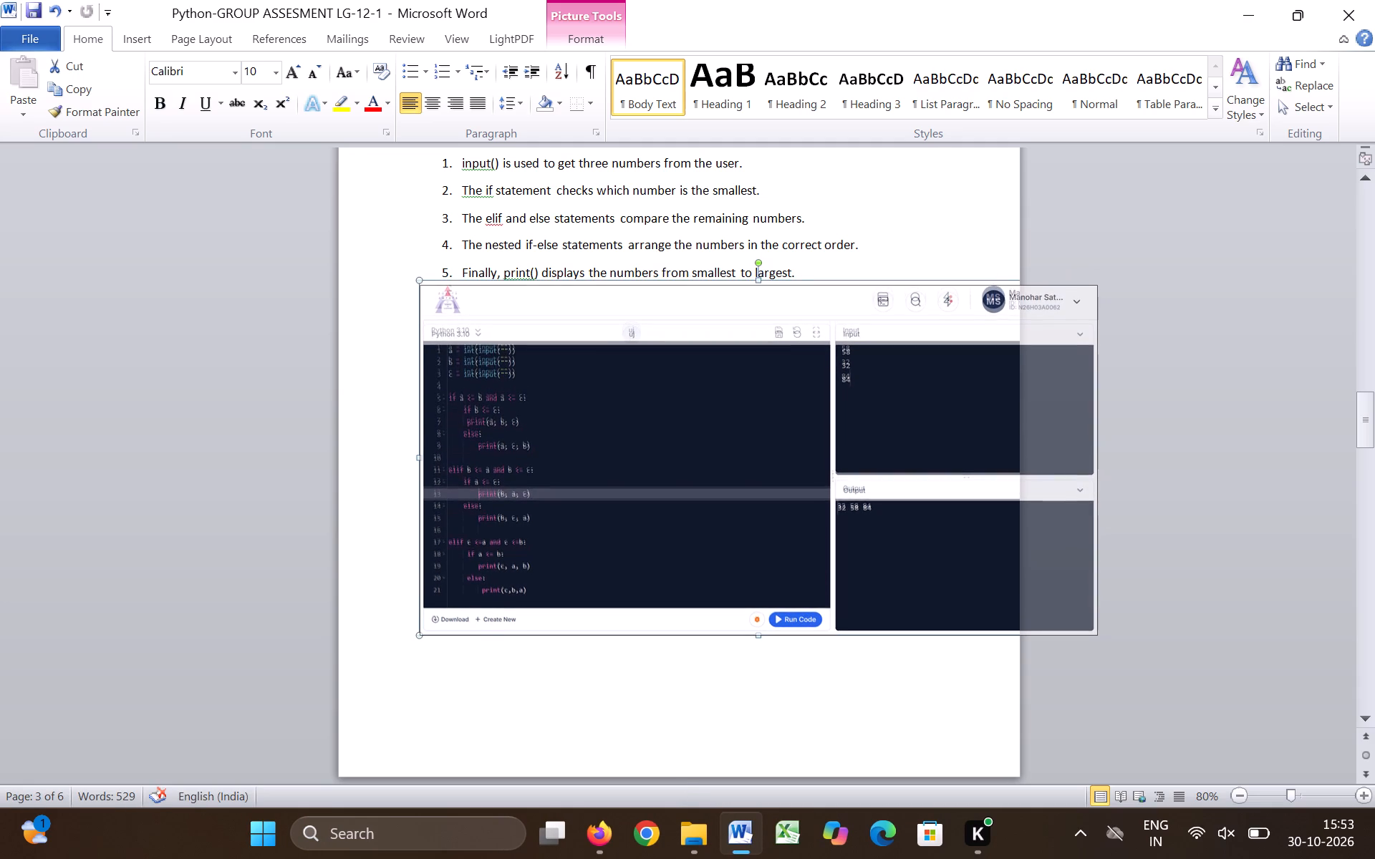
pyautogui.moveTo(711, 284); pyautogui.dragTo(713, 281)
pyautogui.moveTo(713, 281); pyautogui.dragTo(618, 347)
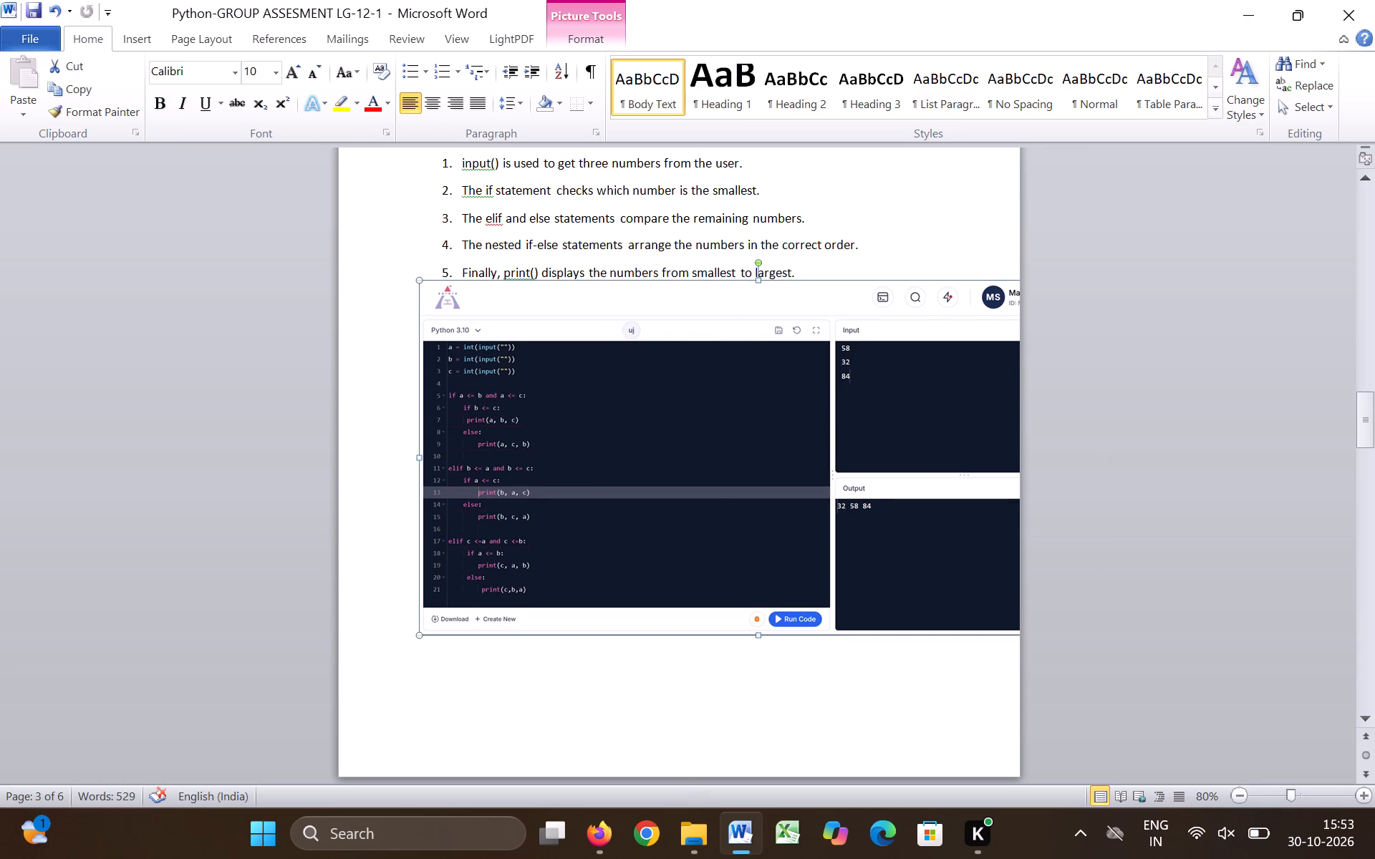
# Delete the distorted sorting-program picture below explanation item 5 on page 3.
pyautogui.press('BackSpace')
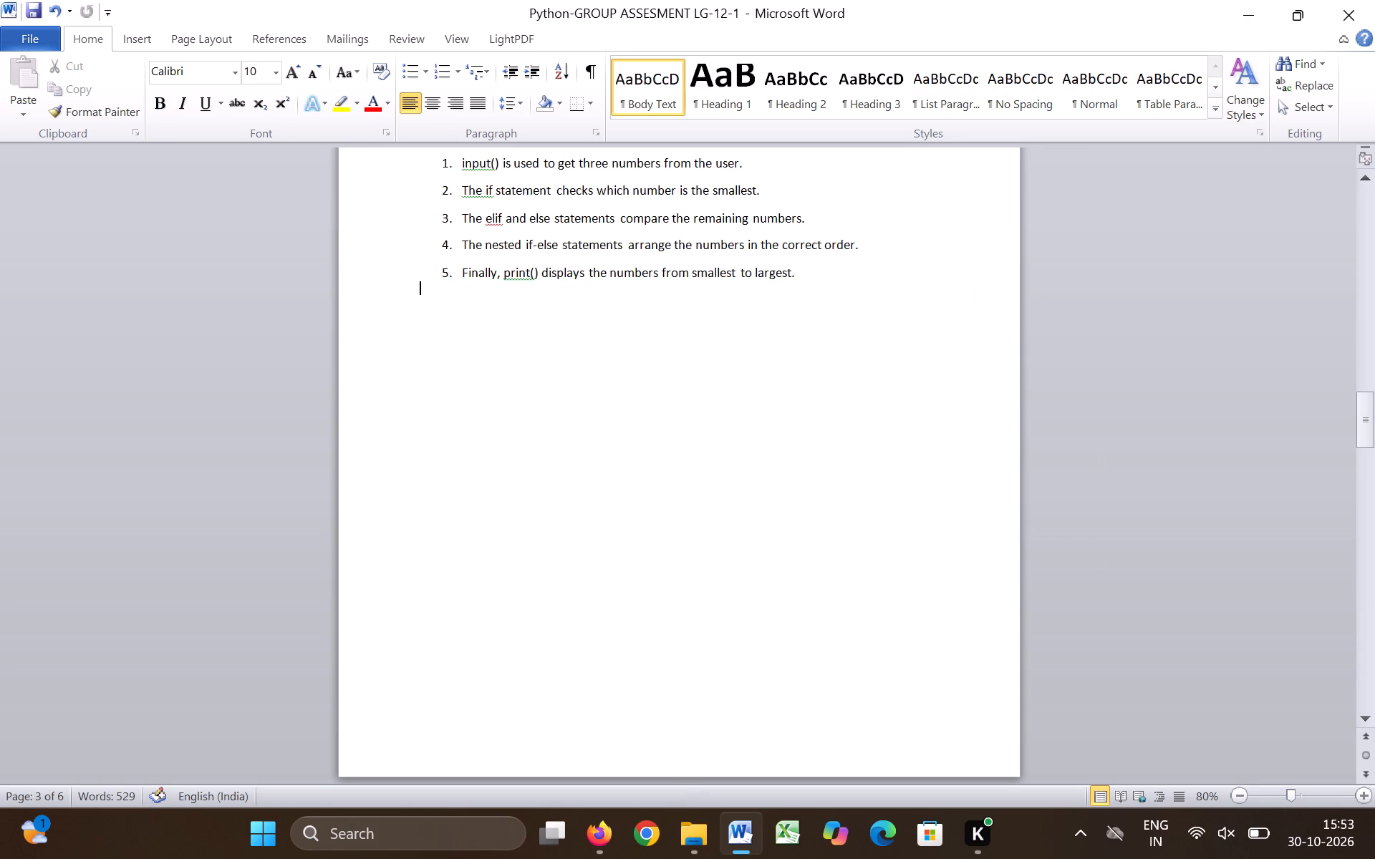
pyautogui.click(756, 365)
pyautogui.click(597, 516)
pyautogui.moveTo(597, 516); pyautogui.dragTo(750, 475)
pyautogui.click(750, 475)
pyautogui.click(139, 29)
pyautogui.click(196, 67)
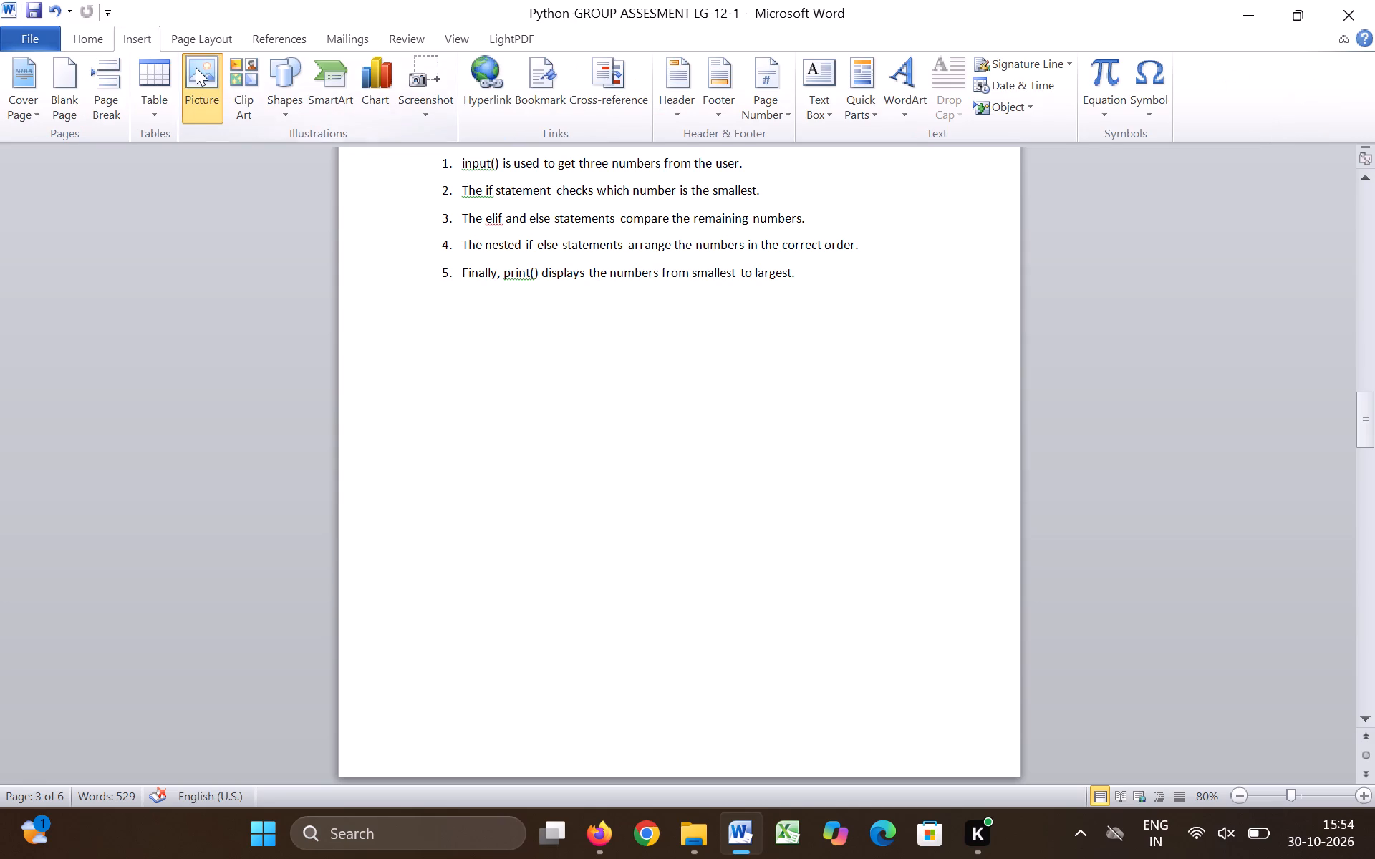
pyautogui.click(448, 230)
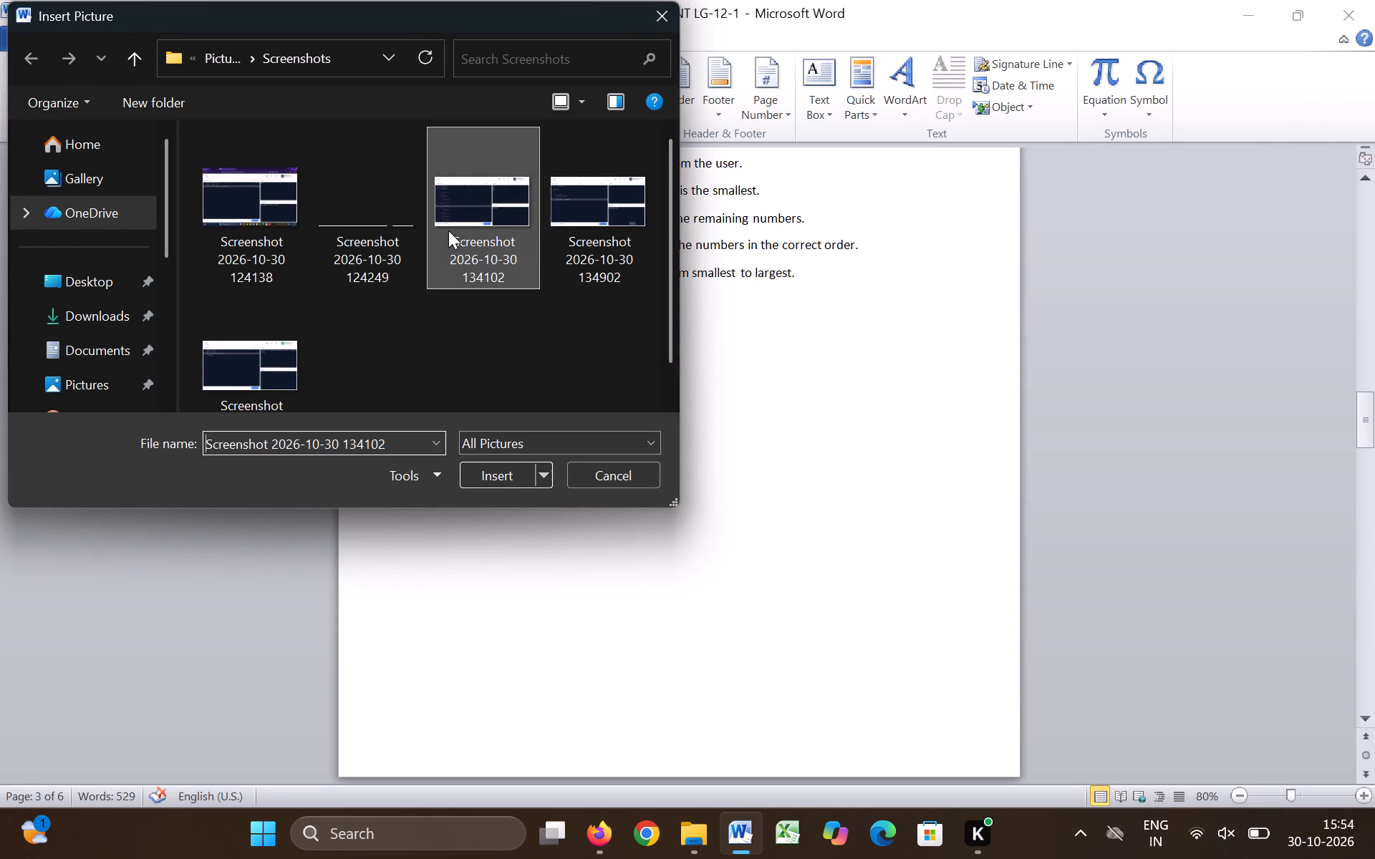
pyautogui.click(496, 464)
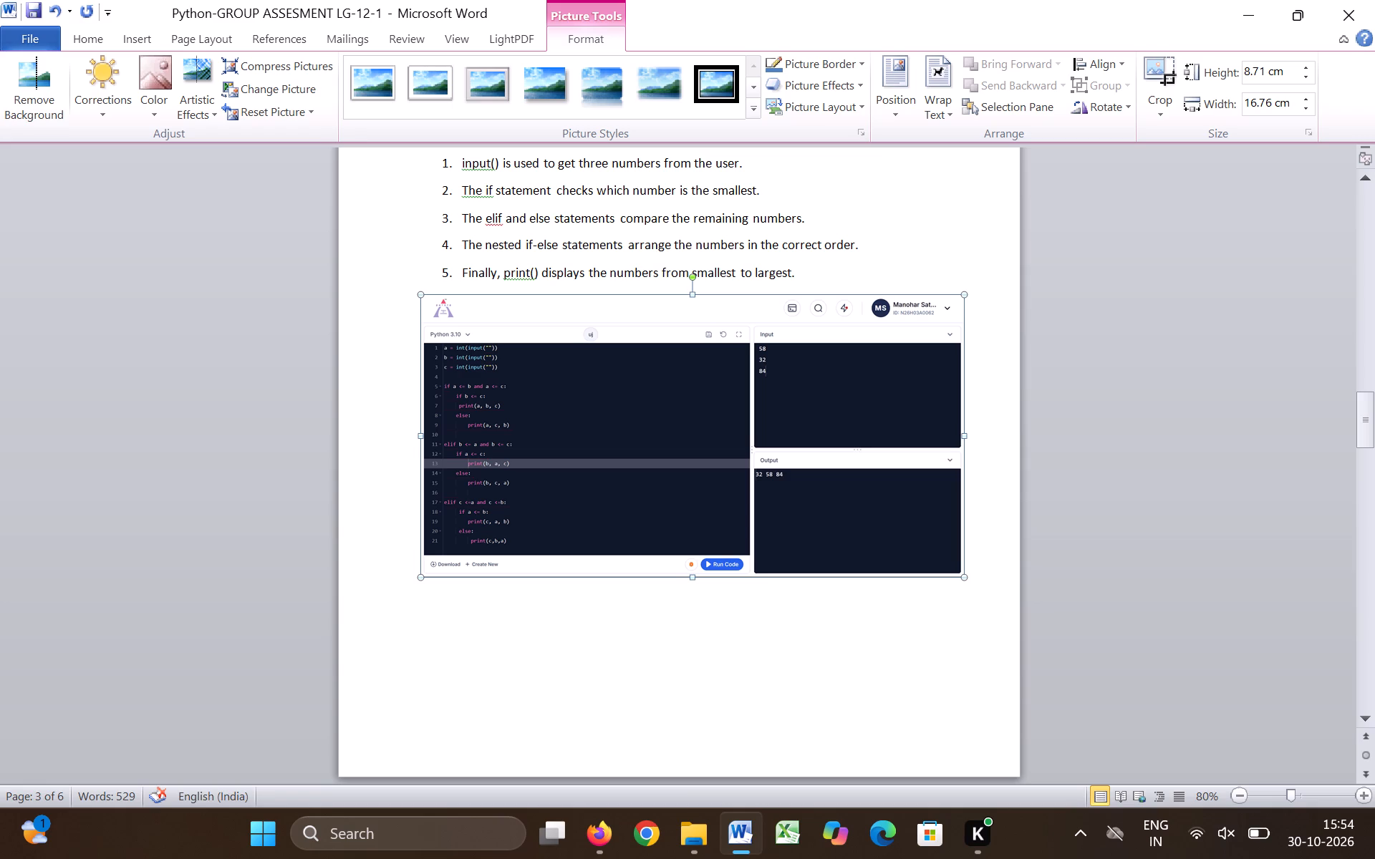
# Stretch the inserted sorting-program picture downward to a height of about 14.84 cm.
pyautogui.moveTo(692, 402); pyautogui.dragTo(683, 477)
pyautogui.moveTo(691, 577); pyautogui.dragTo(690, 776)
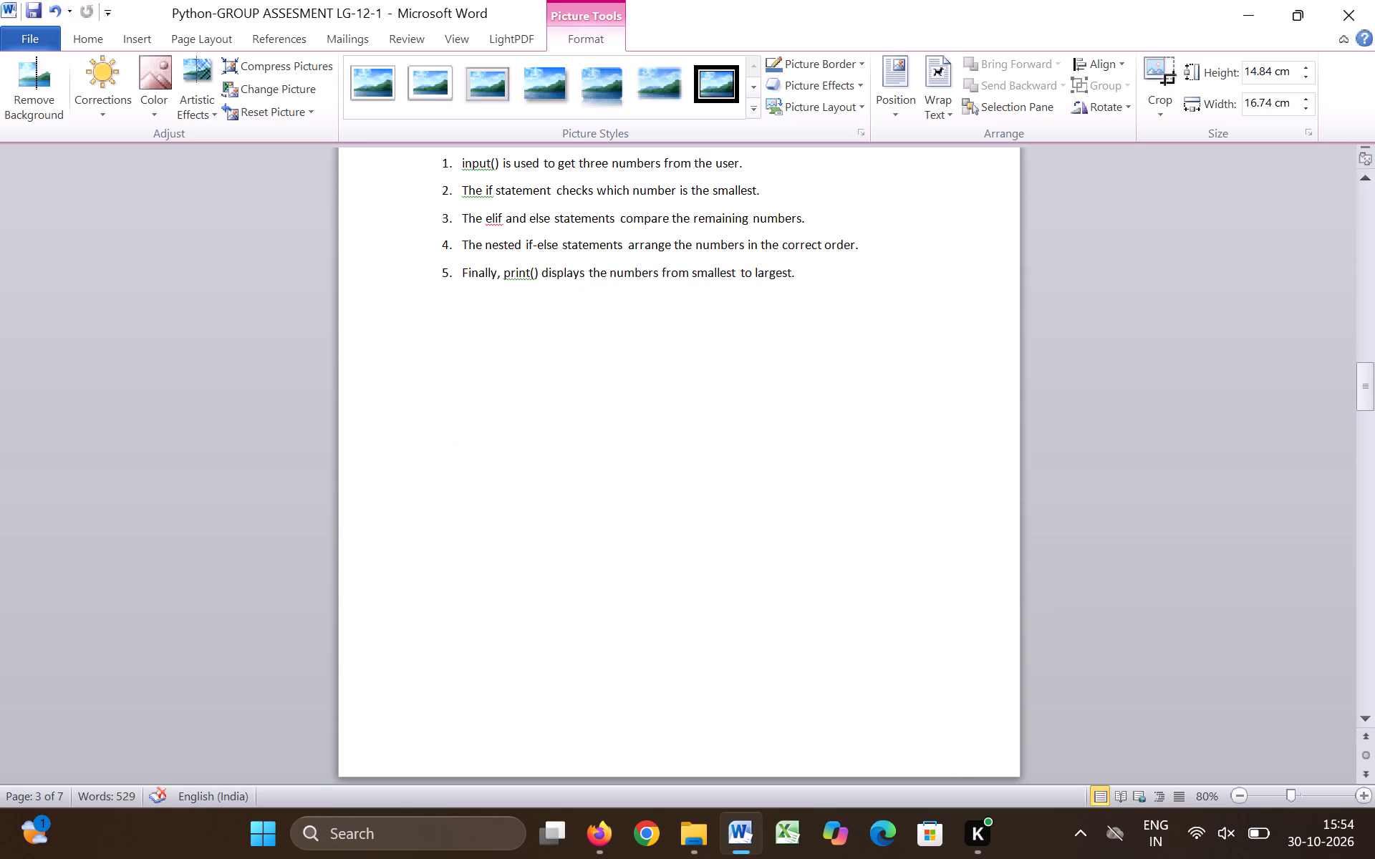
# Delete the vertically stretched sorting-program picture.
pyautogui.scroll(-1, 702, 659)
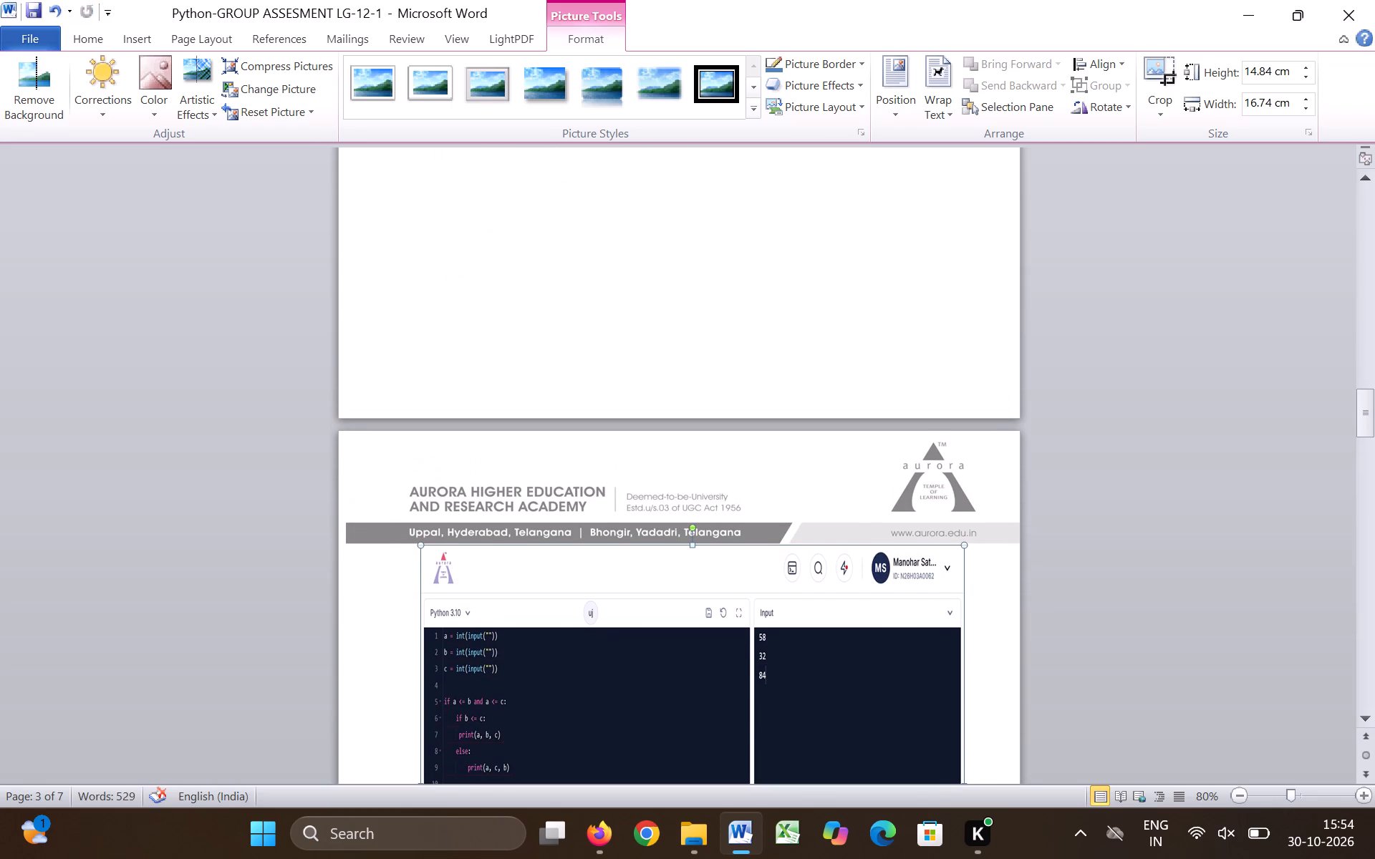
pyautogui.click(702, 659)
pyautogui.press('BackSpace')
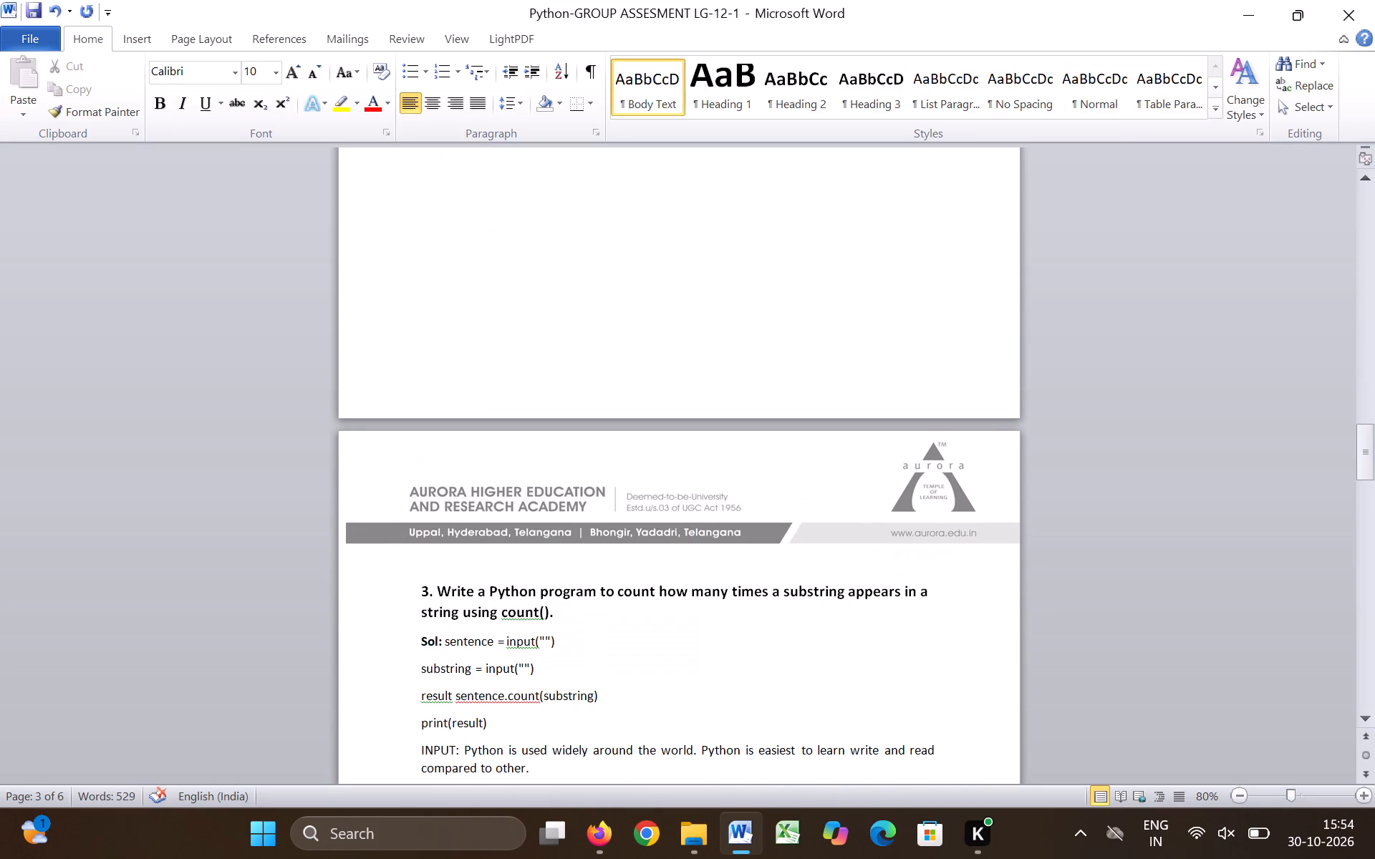
pyautogui.scroll(3, 695, 348)
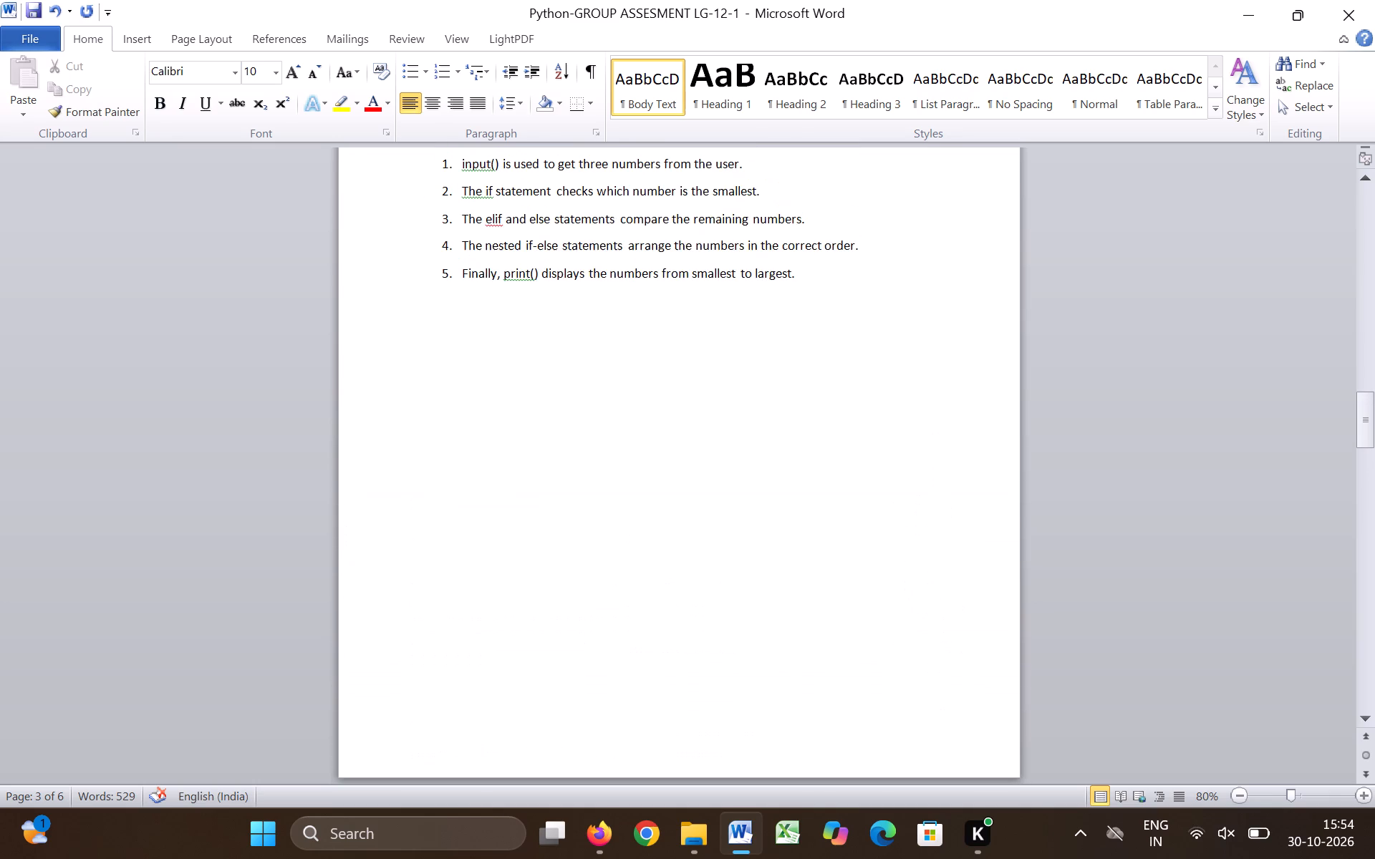
pyautogui.click(138, 43)
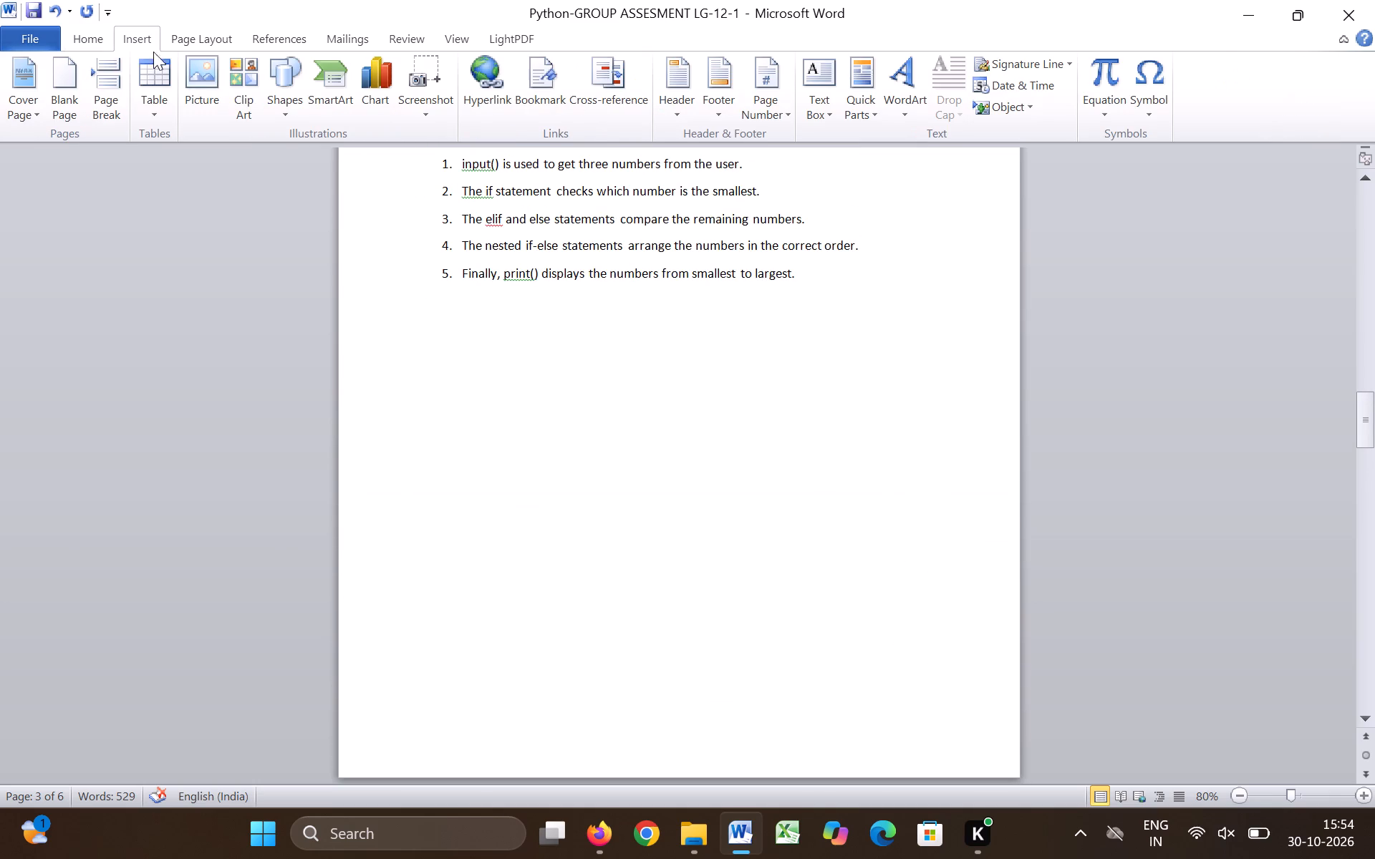
pyautogui.click(194, 77)
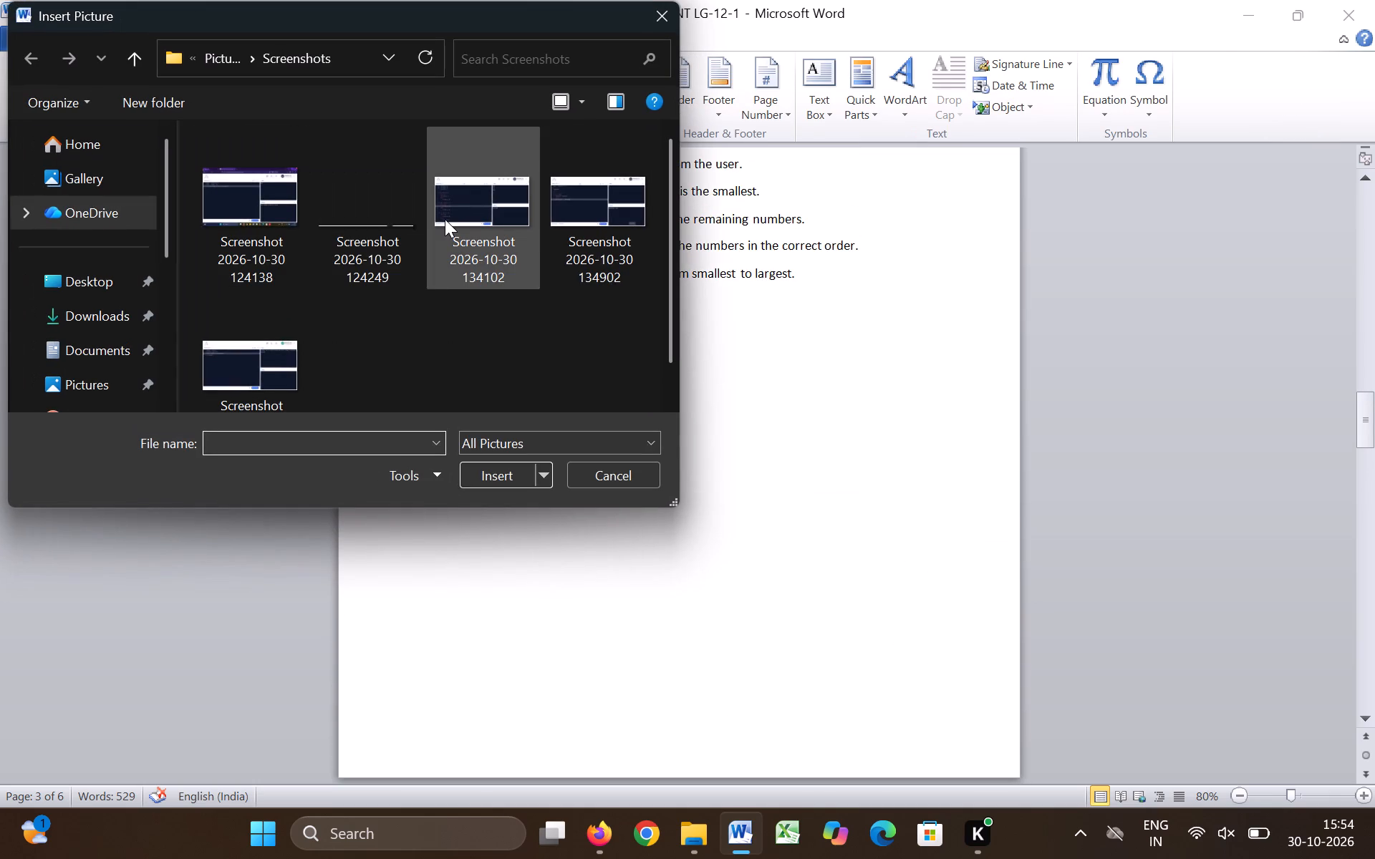
pyautogui.click(448, 219)
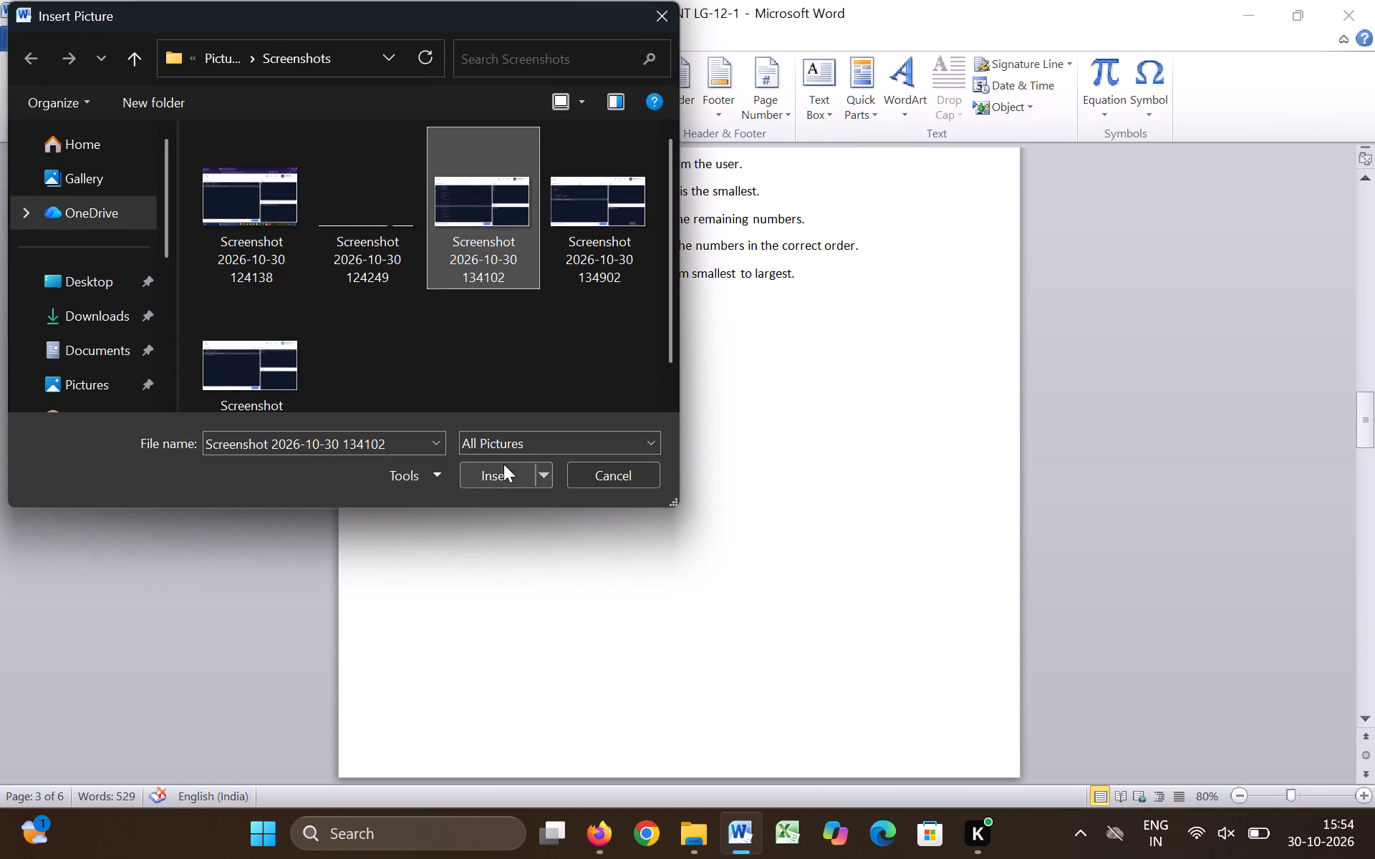
pyautogui.click(495, 475)
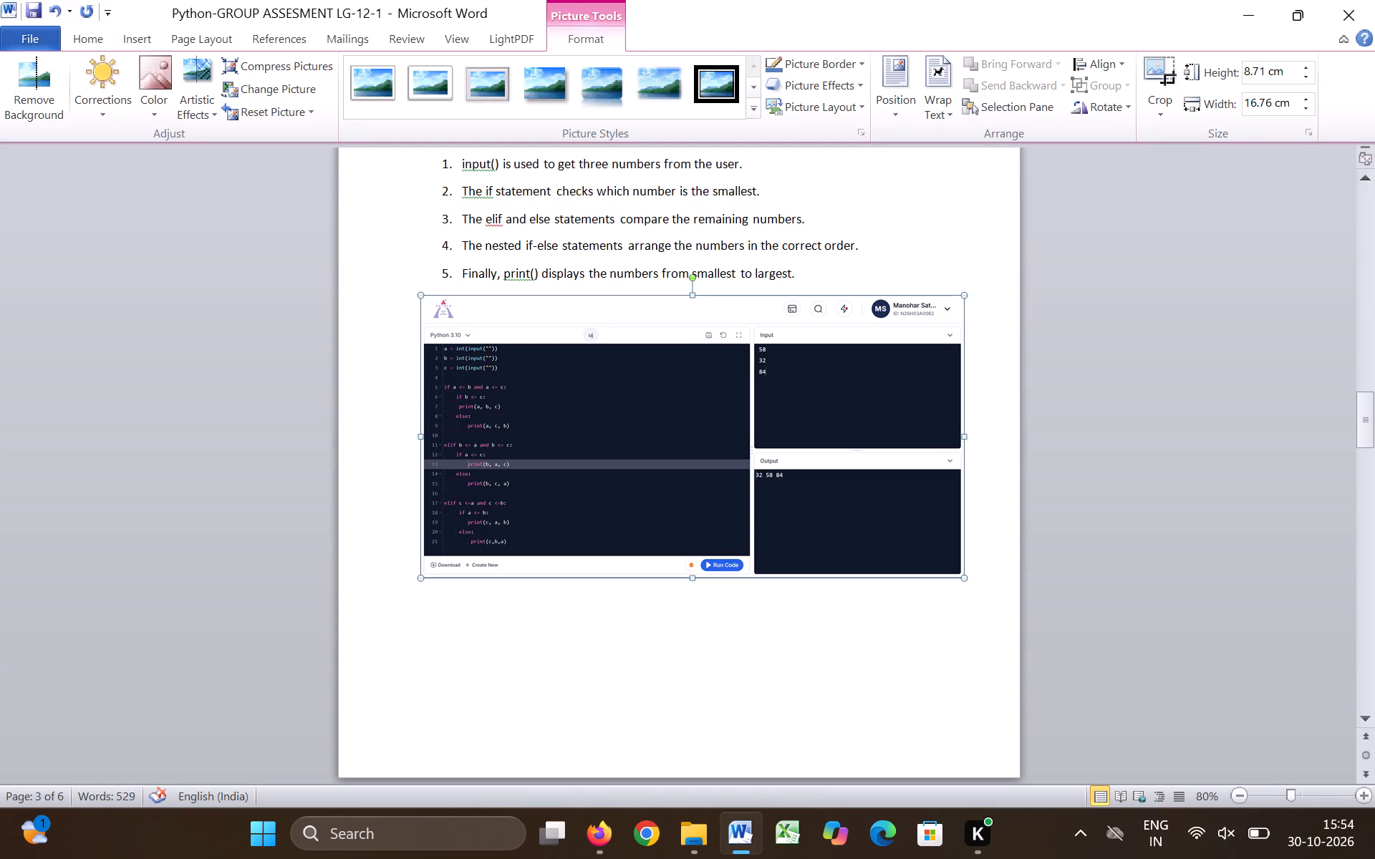
pyautogui.click(708, 639)
pyautogui.scroll(-3, 708, 639)
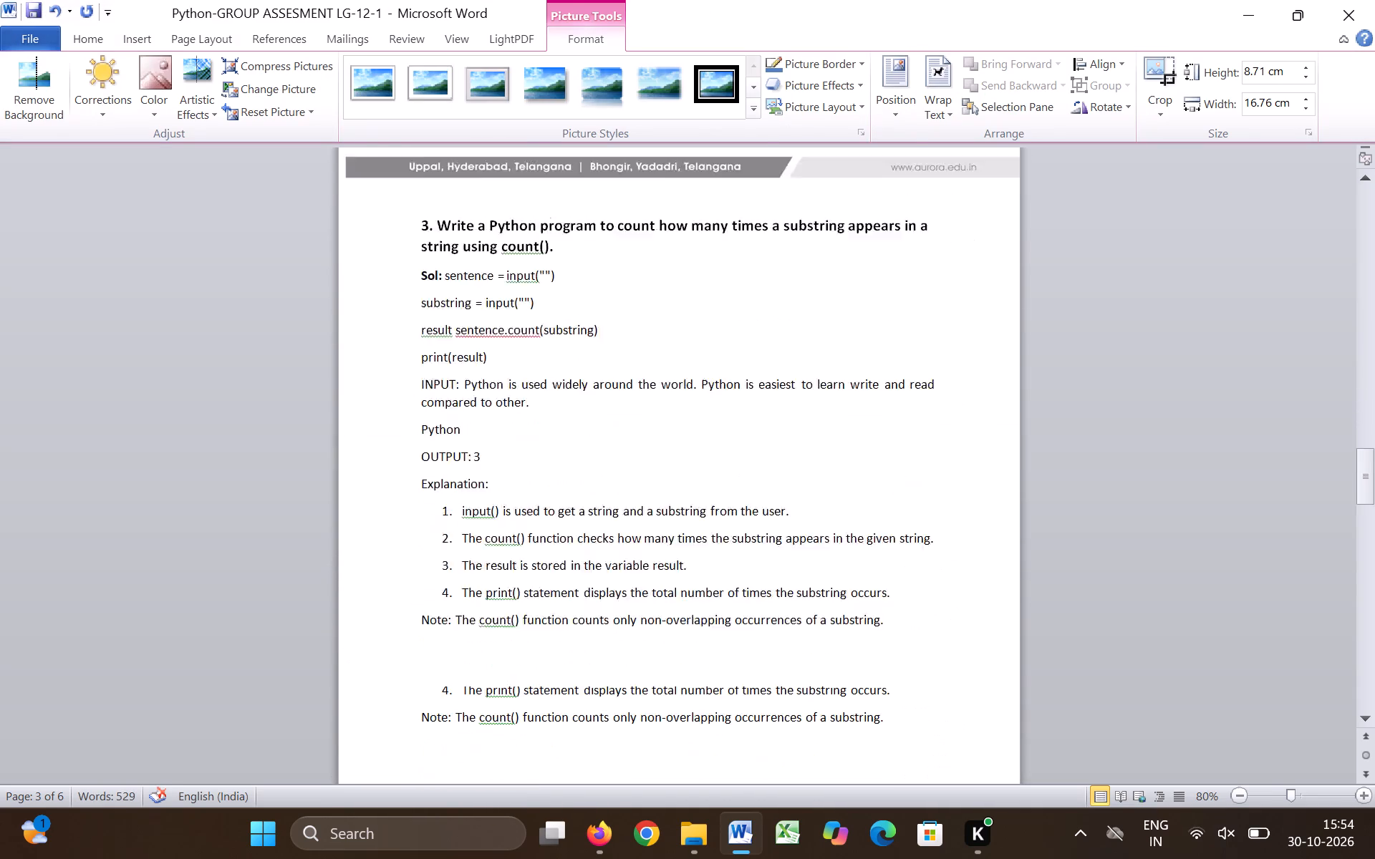
pyautogui.scroll(-2, 708, 639)
pyautogui.click(708, 639)
pyautogui.scroll(-1, 708, 639)
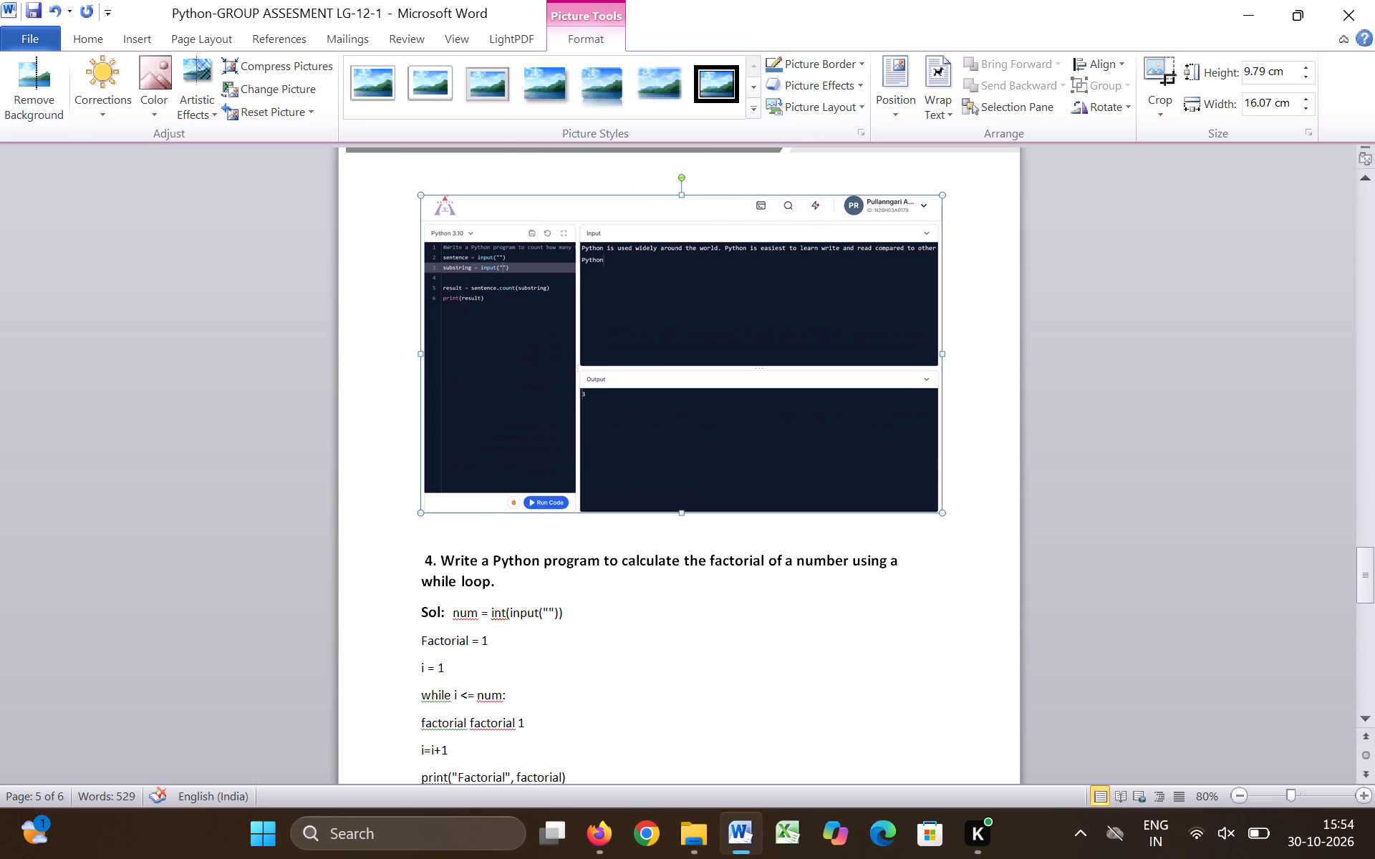
pyautogui.click(130, 37)
pyautogui.click(193, 72)
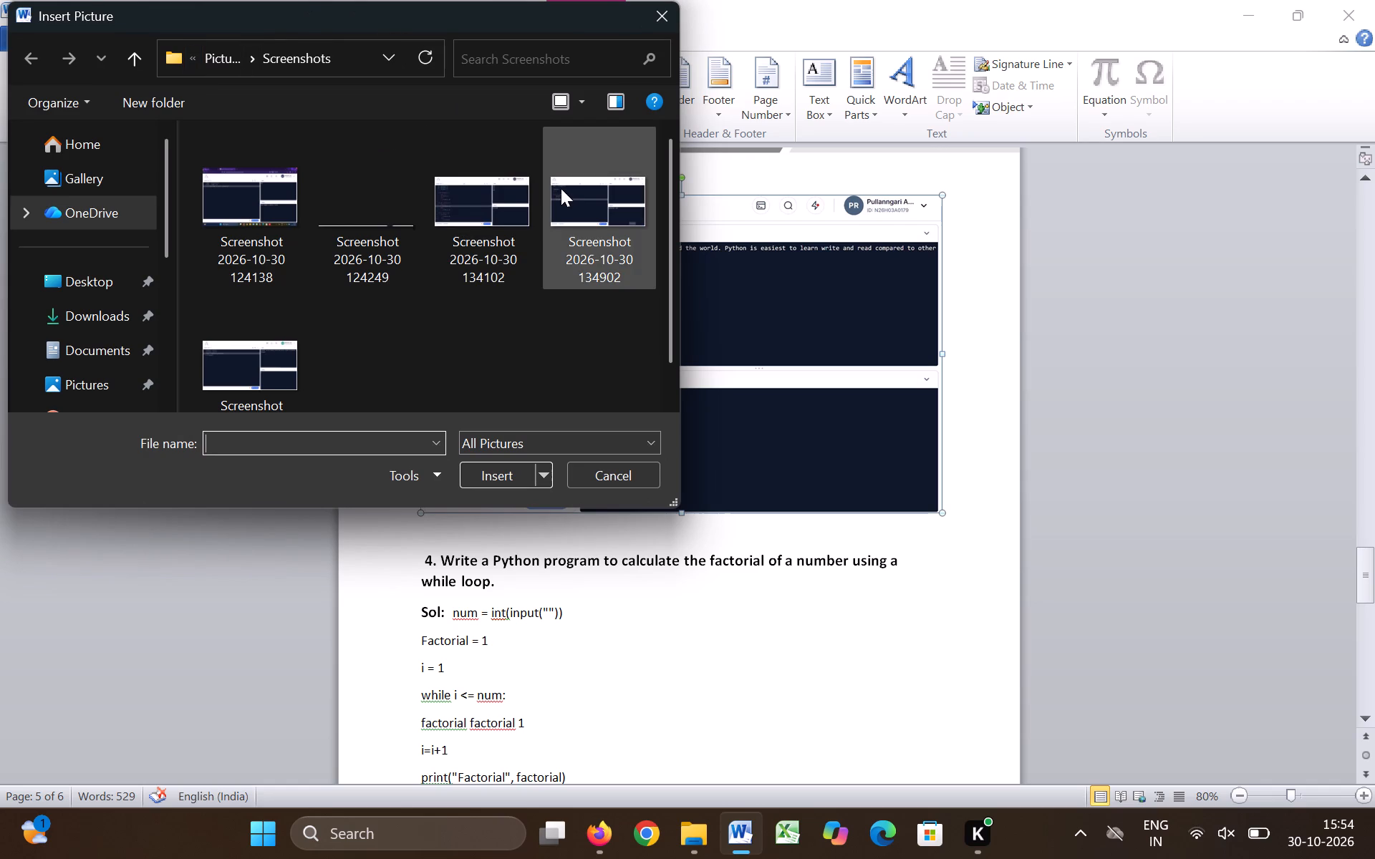
pyautogui.click(250, 369)
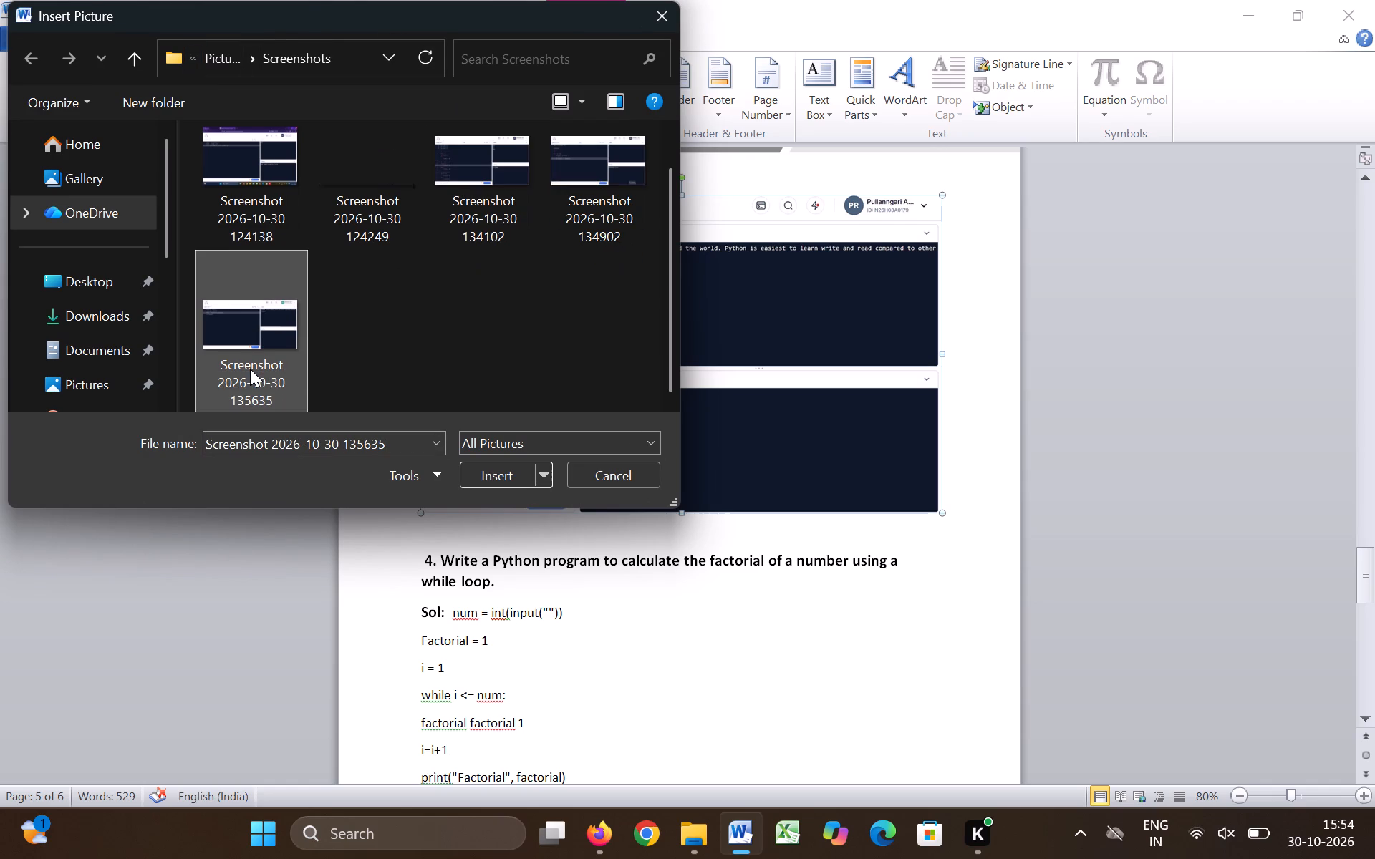
pyautogui.click(491, 468)
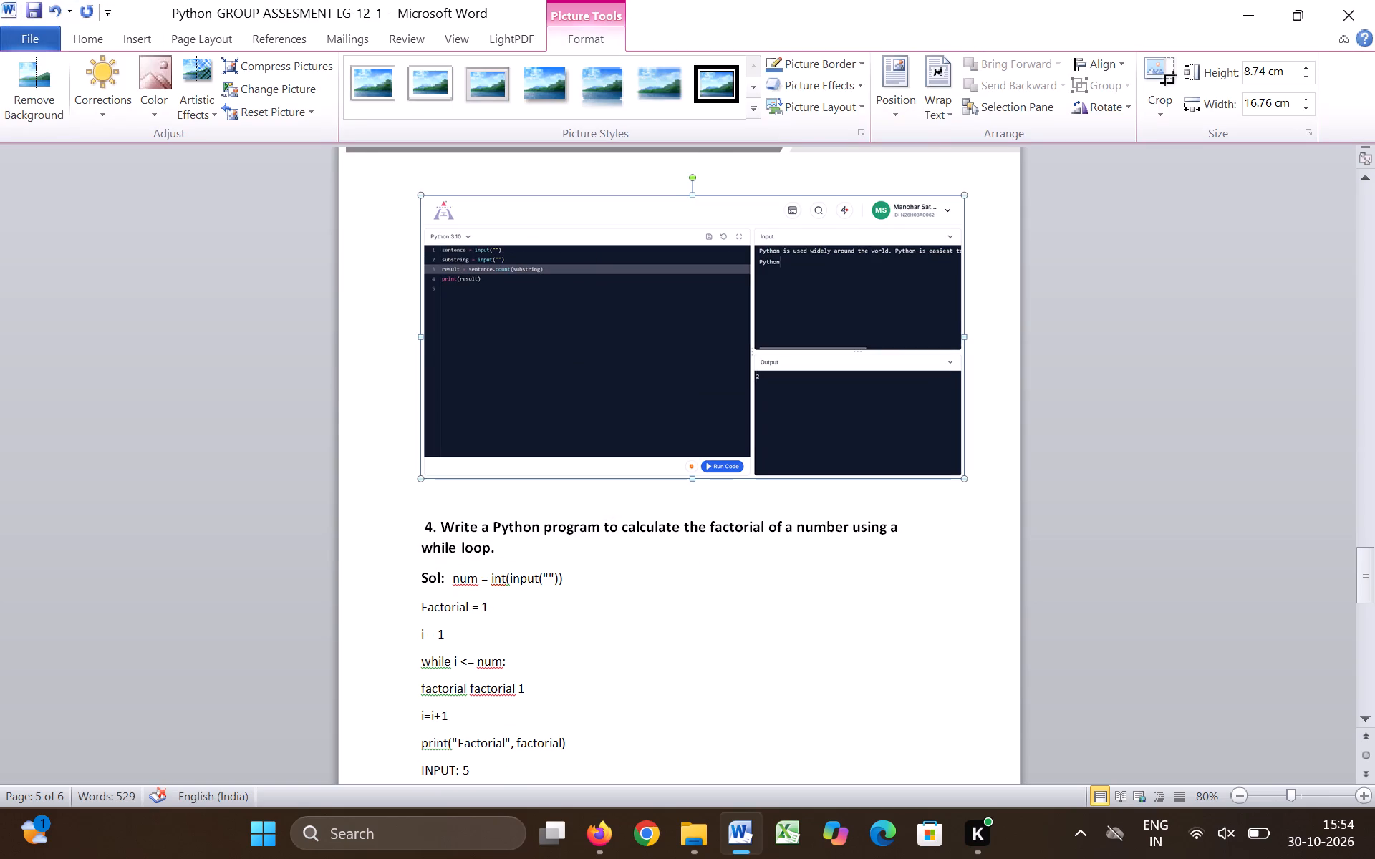
# Review the replaced program pictures across the document, using a two-pages-side-by-side view at 70% zoom.
pyautogui.scroll(5, 761, 418)
pyautogui.scroll(-1, 761, 418)
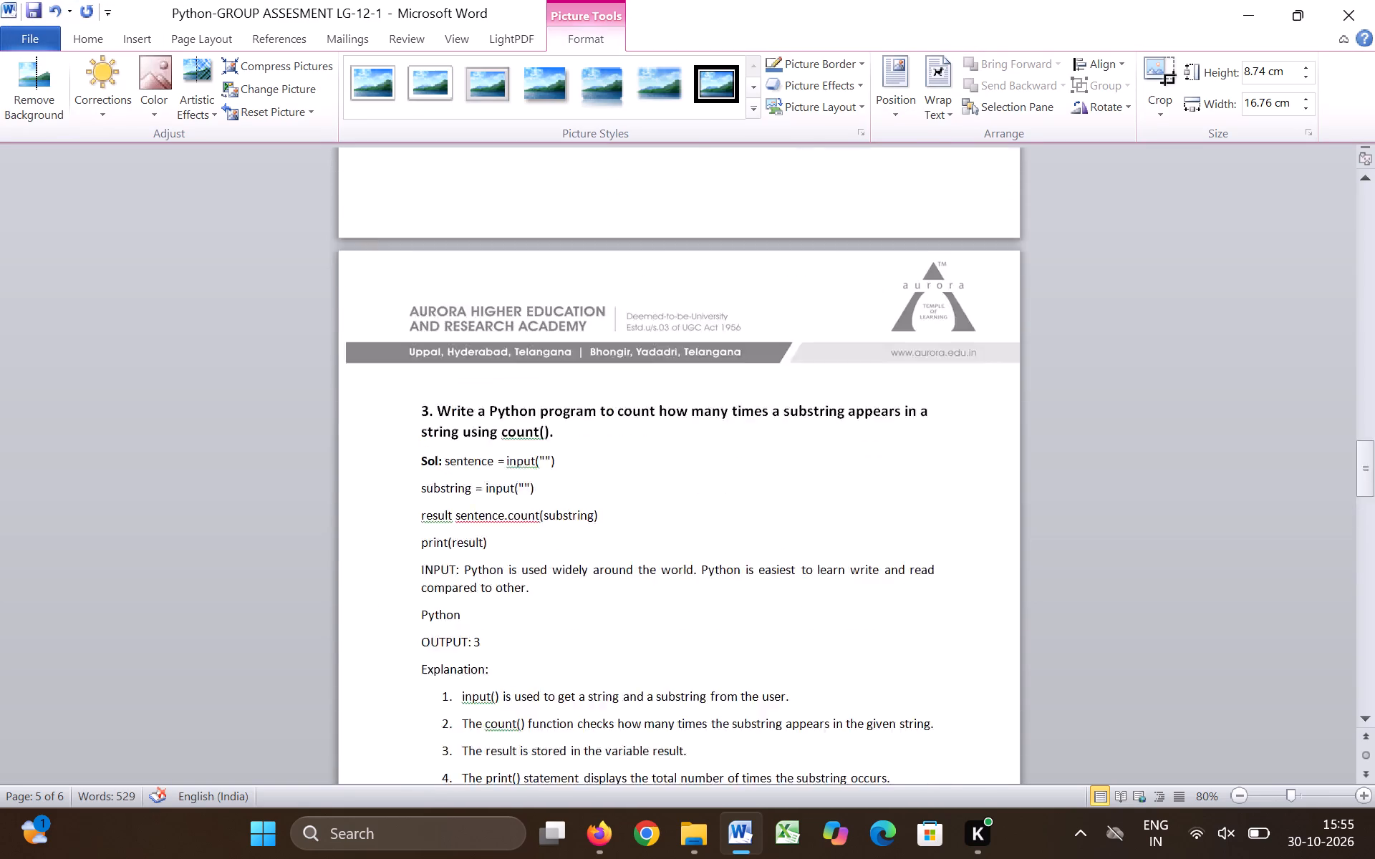
pyautogui.scroll(-2, 761, 418)
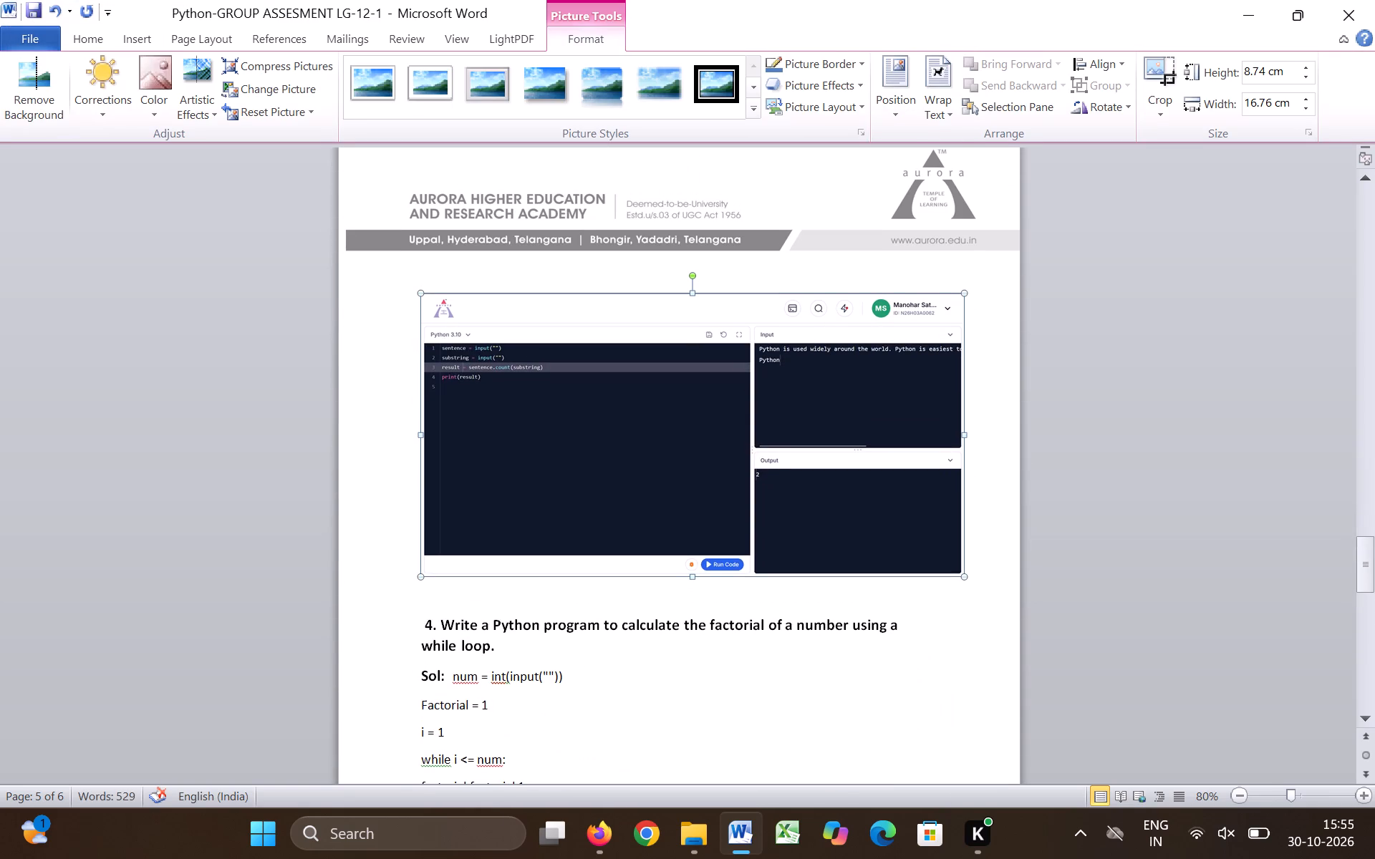
pyautogui.click(927, 406)
pyautogui.click(927, 406)
pyautogui.click(975, 422)
pyautogui.click(975, 422)
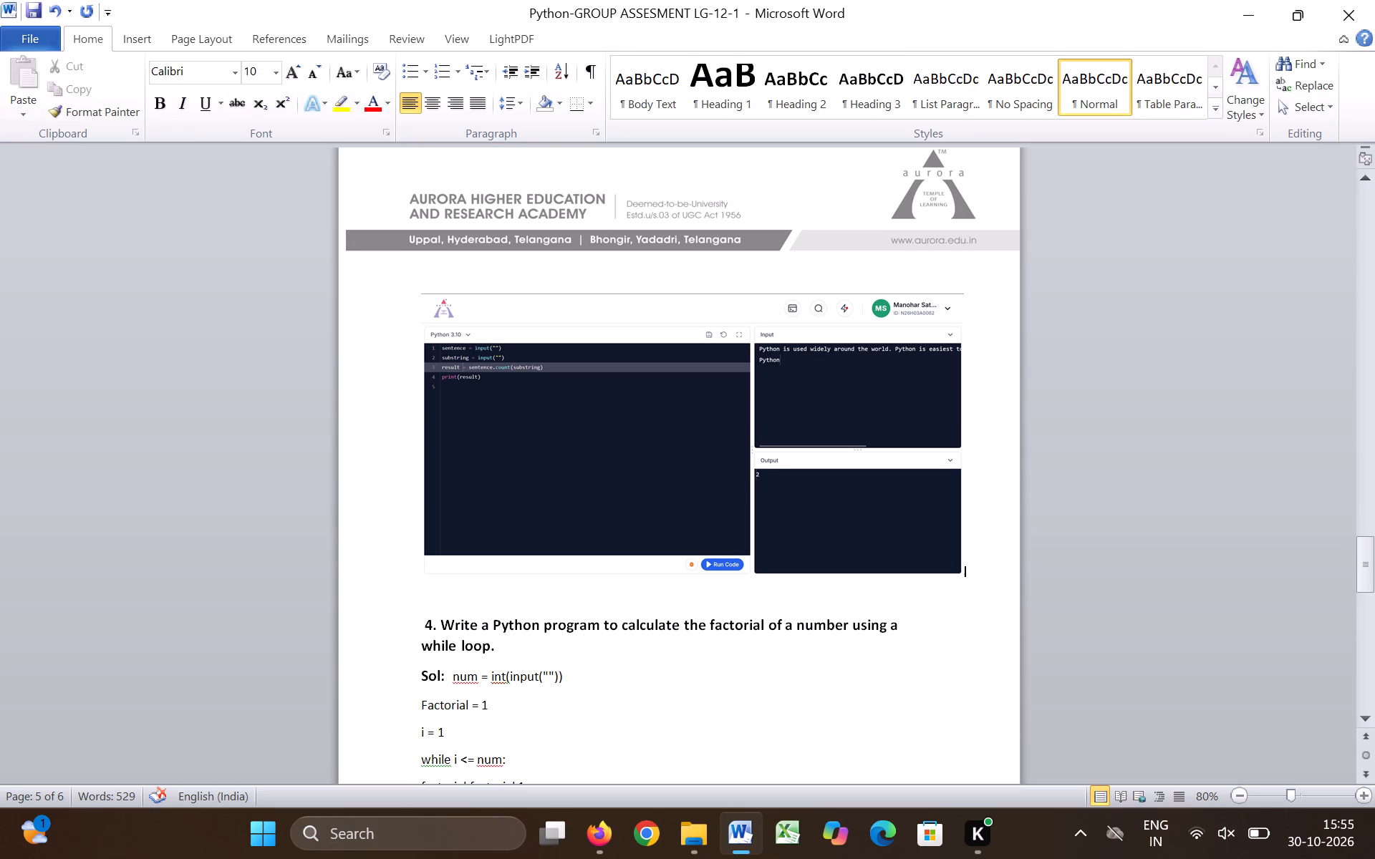
pyautogui.keyDown('ctrl'); pyautogui.scroll(-1, 975, 422); pyautogui.keyUp('ctrl')
pyautogui.scroll(2, 975, 422)
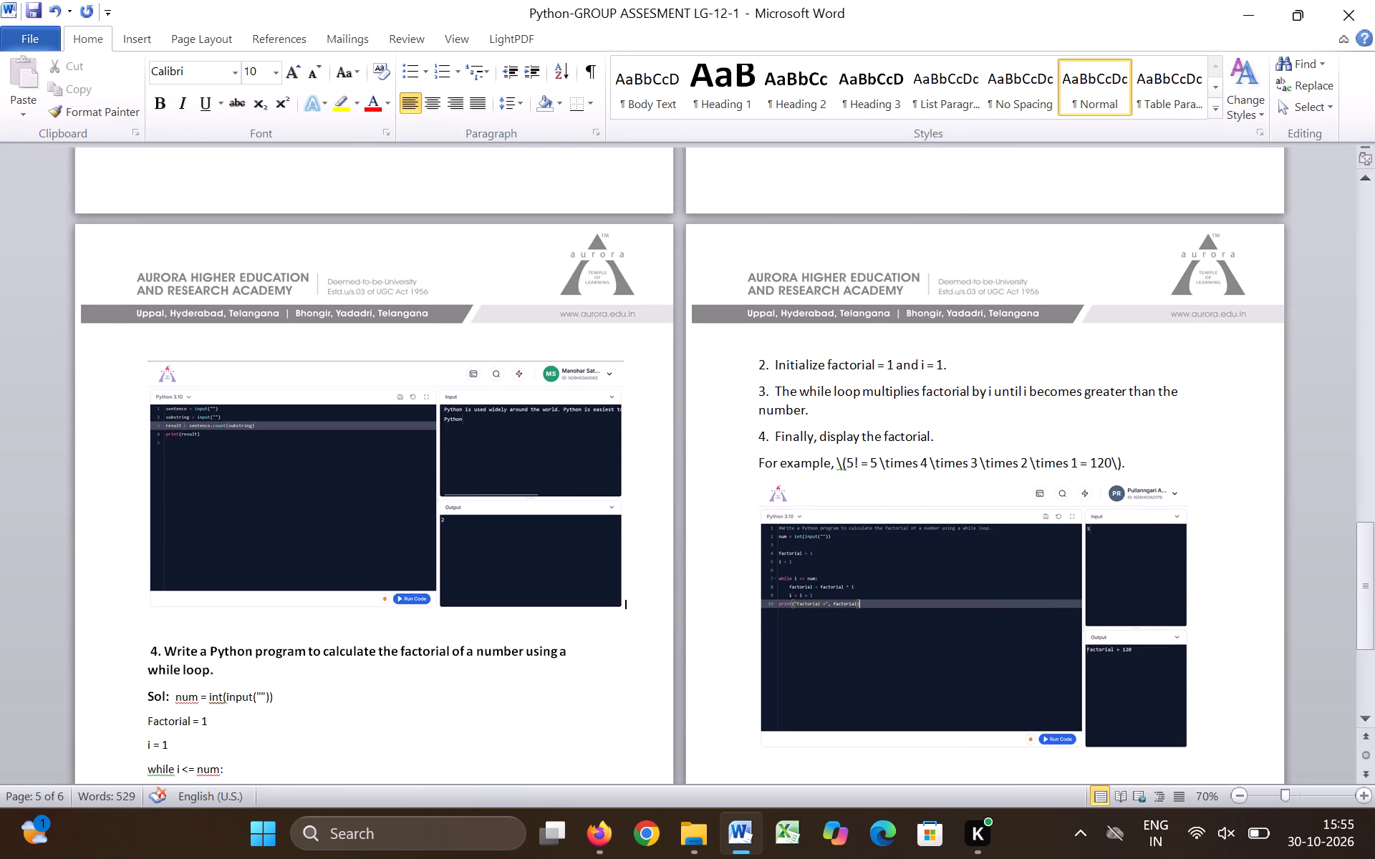
pyautogui.scroll(2, 975, 422)
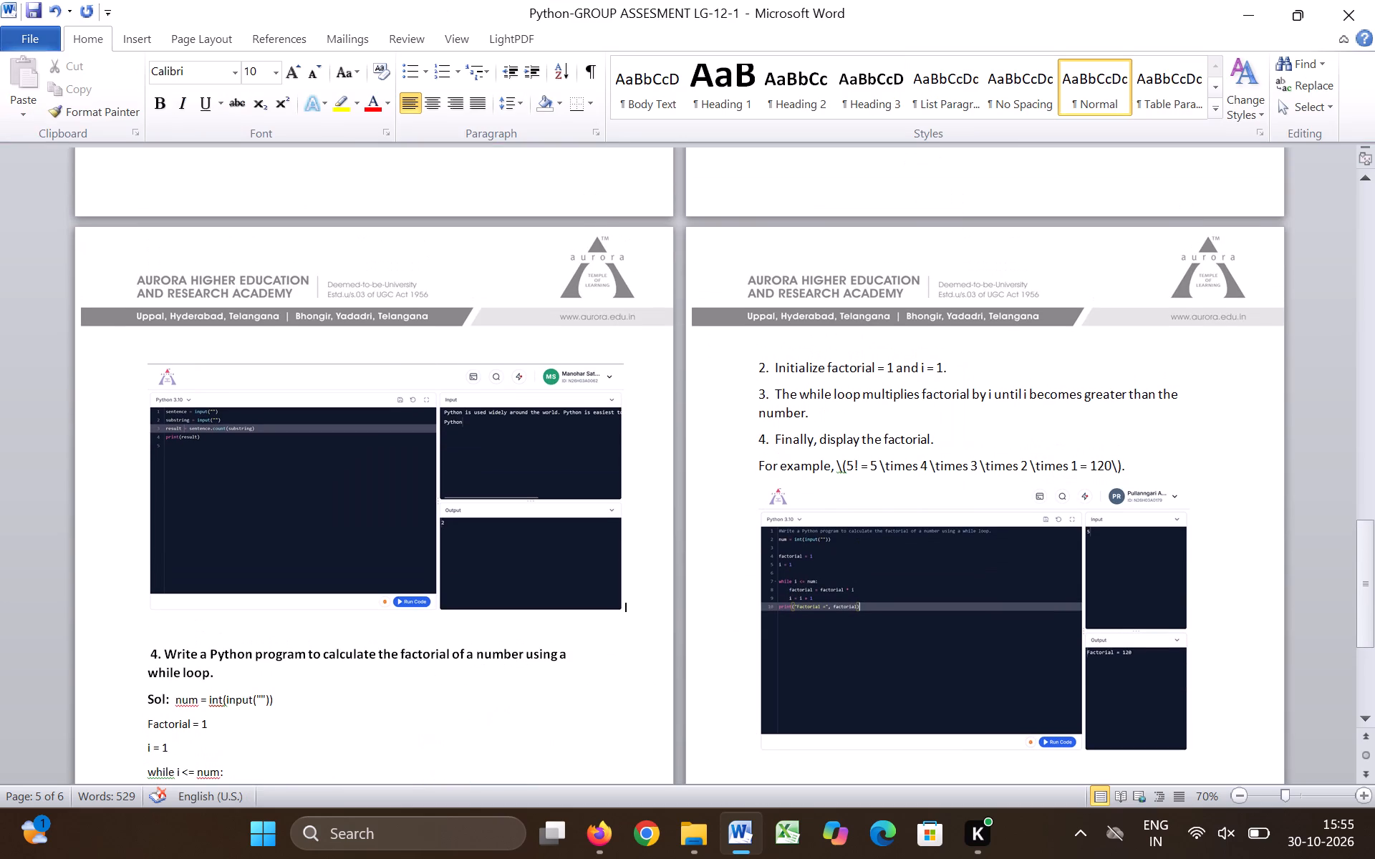
pyautogui.scroll(3, 975, 422)
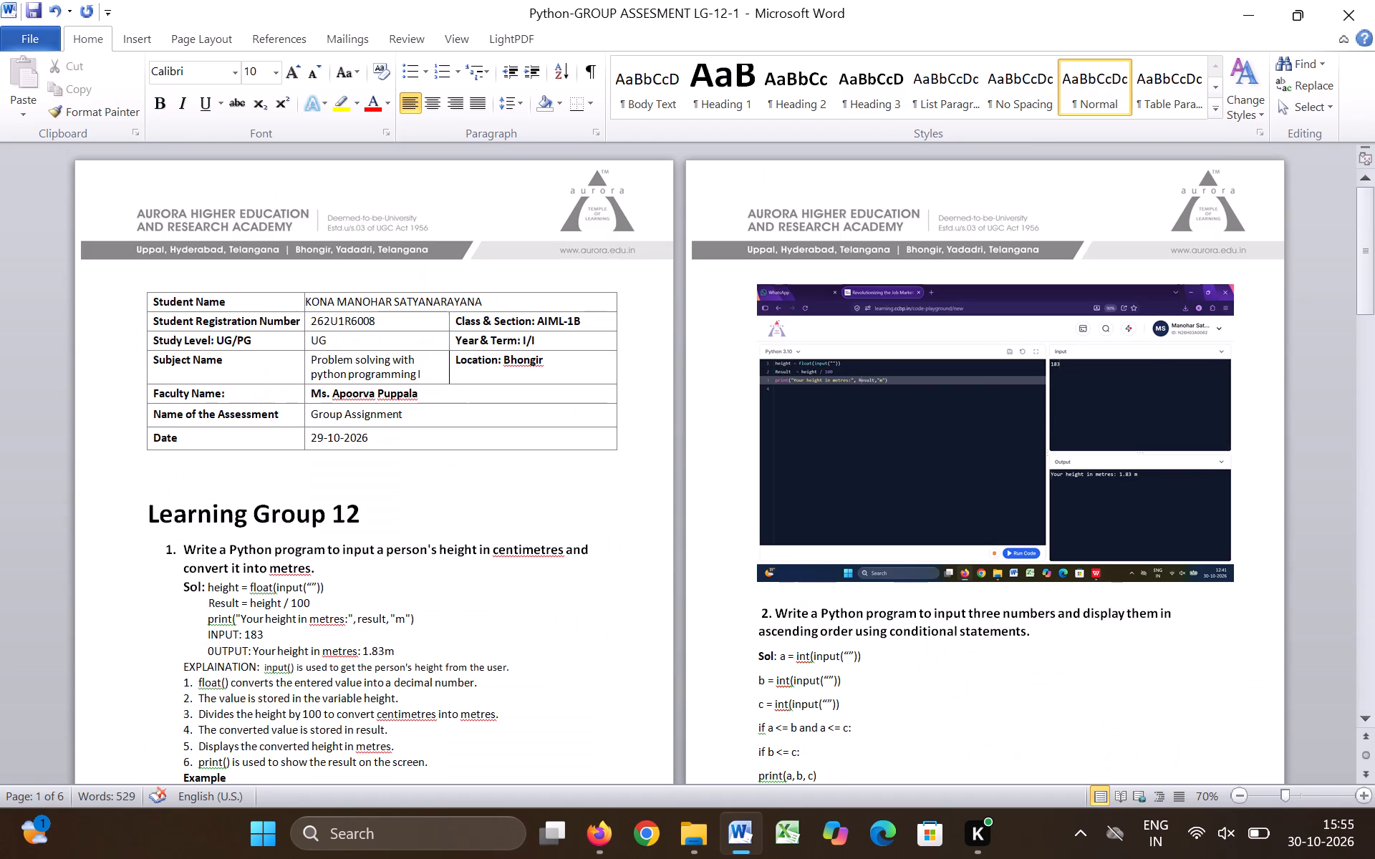
pyautogui.scroll(-5, 975, 422)
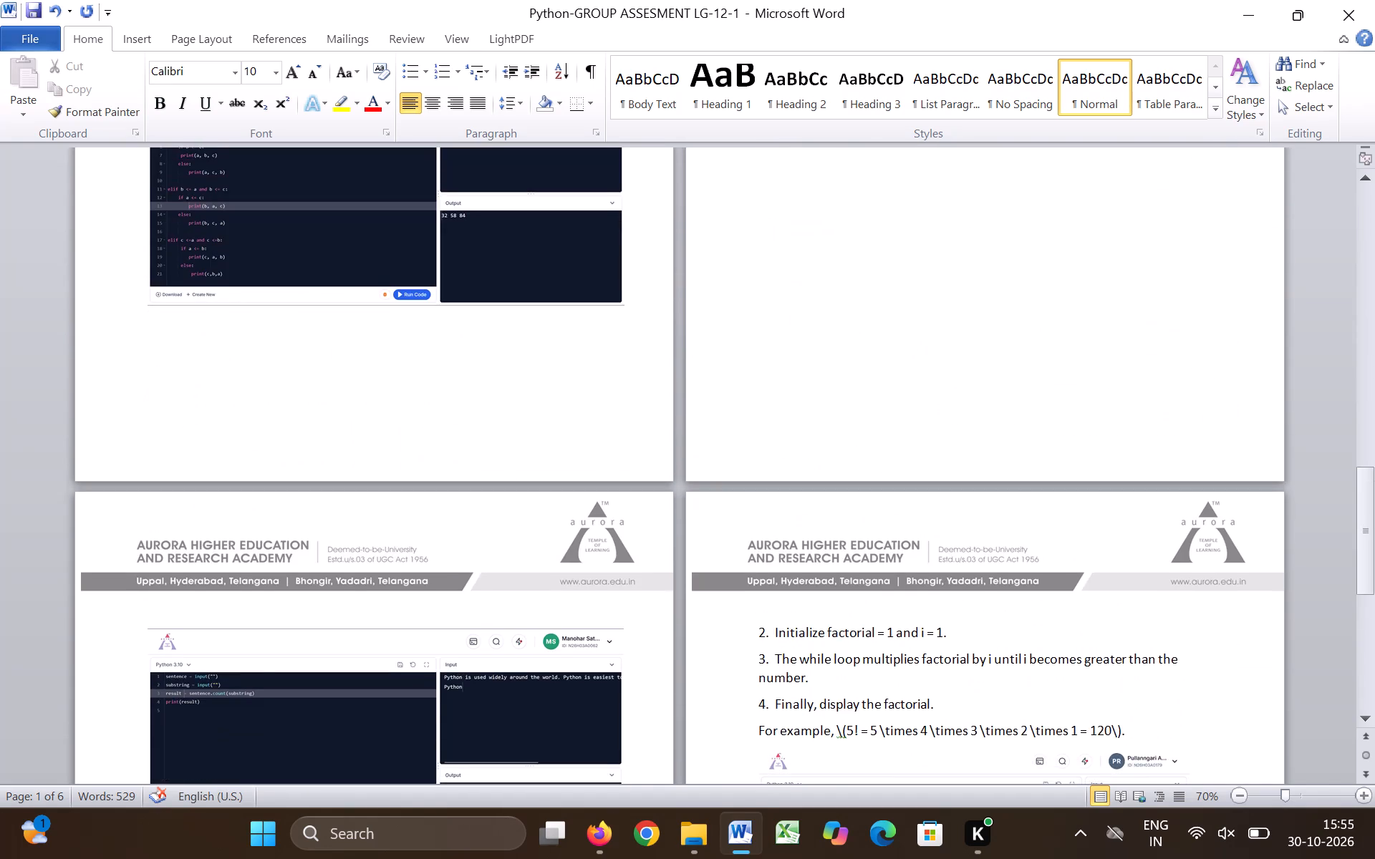
# Check the program pictures from page 1 through page 6 for any that still come from the original student, at 80% zoom.
pyautogui.scroll(-1, 975, 422)
pyautogui.keyDown('ctrl'); pyautogui.scroll(-1, 975, 422); pyautogui.keyUp('ctrl')
pyautogui.keyDown('ctrl'); pyautogui.scroll(3, 975, 422); pyautogui.keyUp('ctrl')
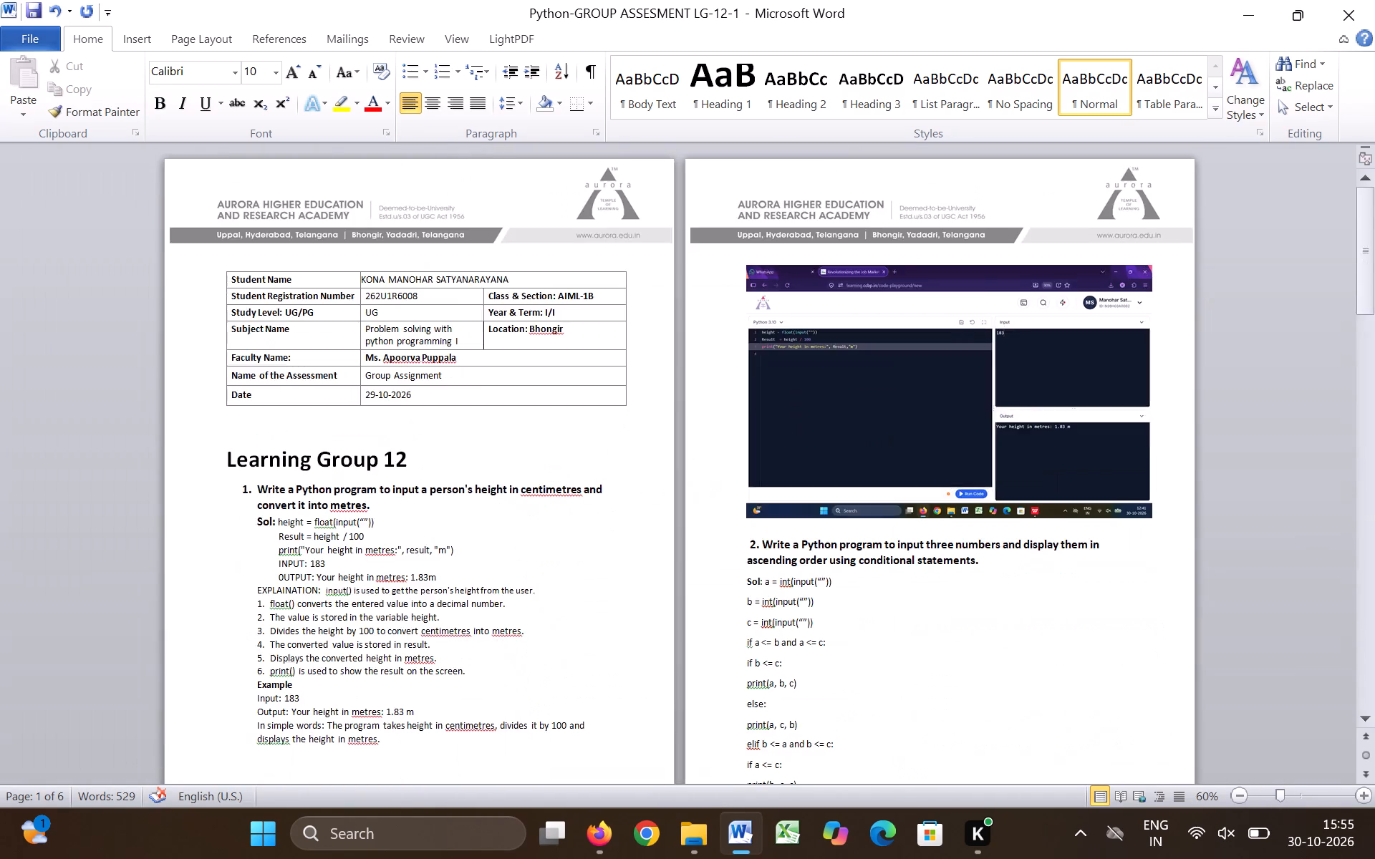
pyautogui.keyDown('ctrl'); pyautogui.scroll(2, 975, 422); pyautogui.keyUp('ctrl')
pyautogui.scroll(-3, 975, 422)
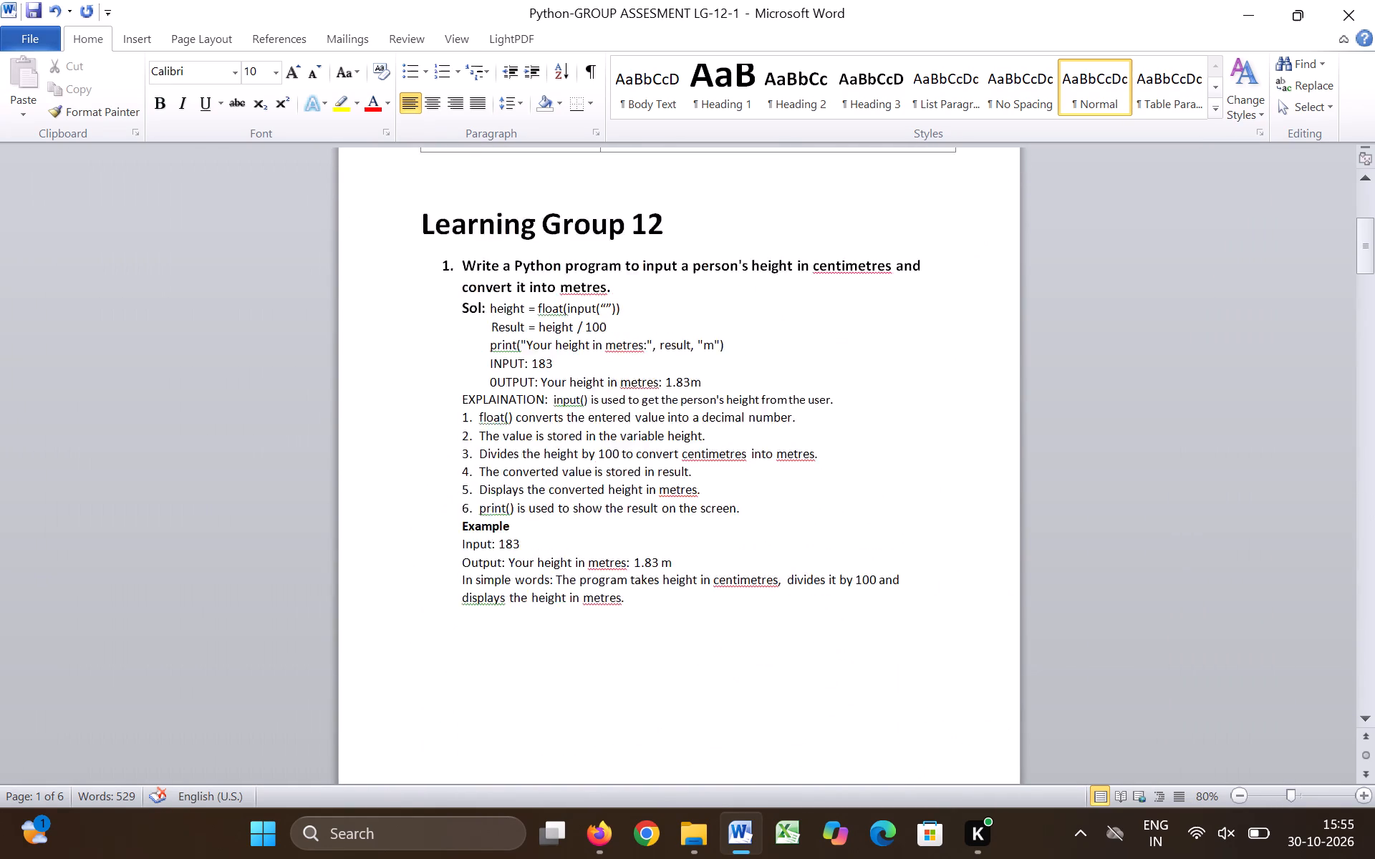
pyautogui.scroll(-2, 975, 422)
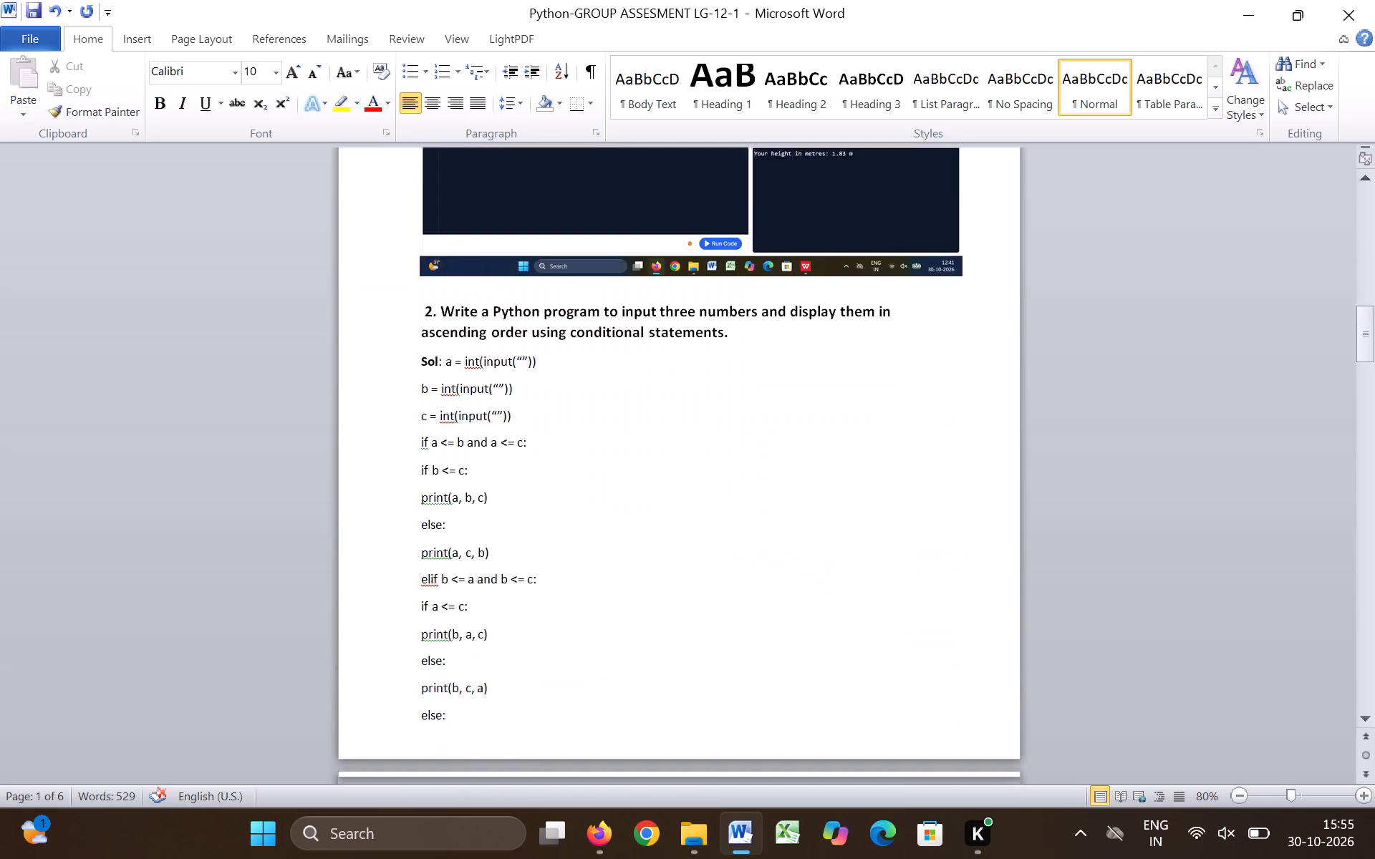
pyautogui.scroll(-7, 975, 422)
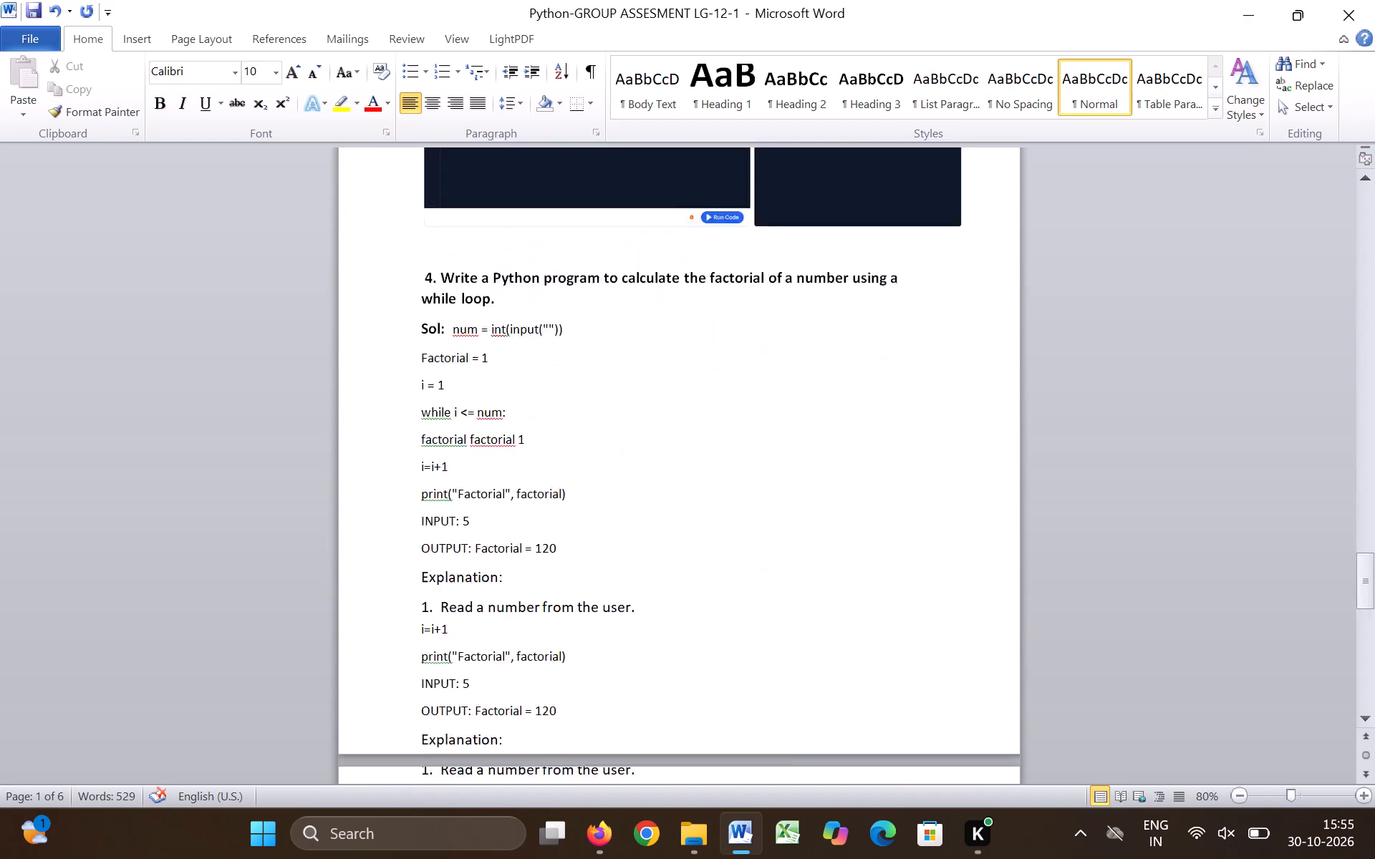
pyautogui.scroll(-1, 975, 422)
pyautogui.scroll(2, 975, 422)
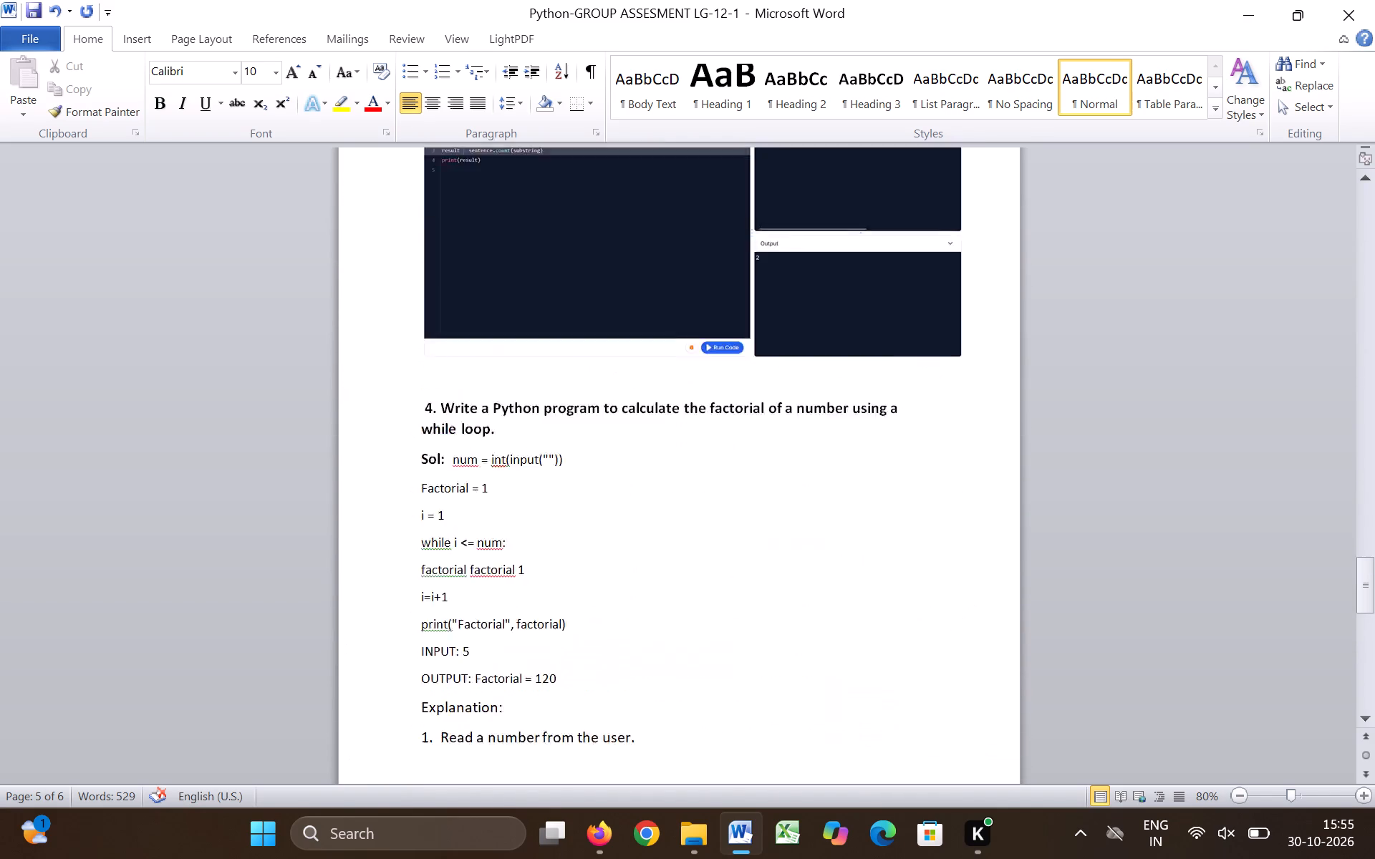
pyautogui.scroll(2, 975, 422)
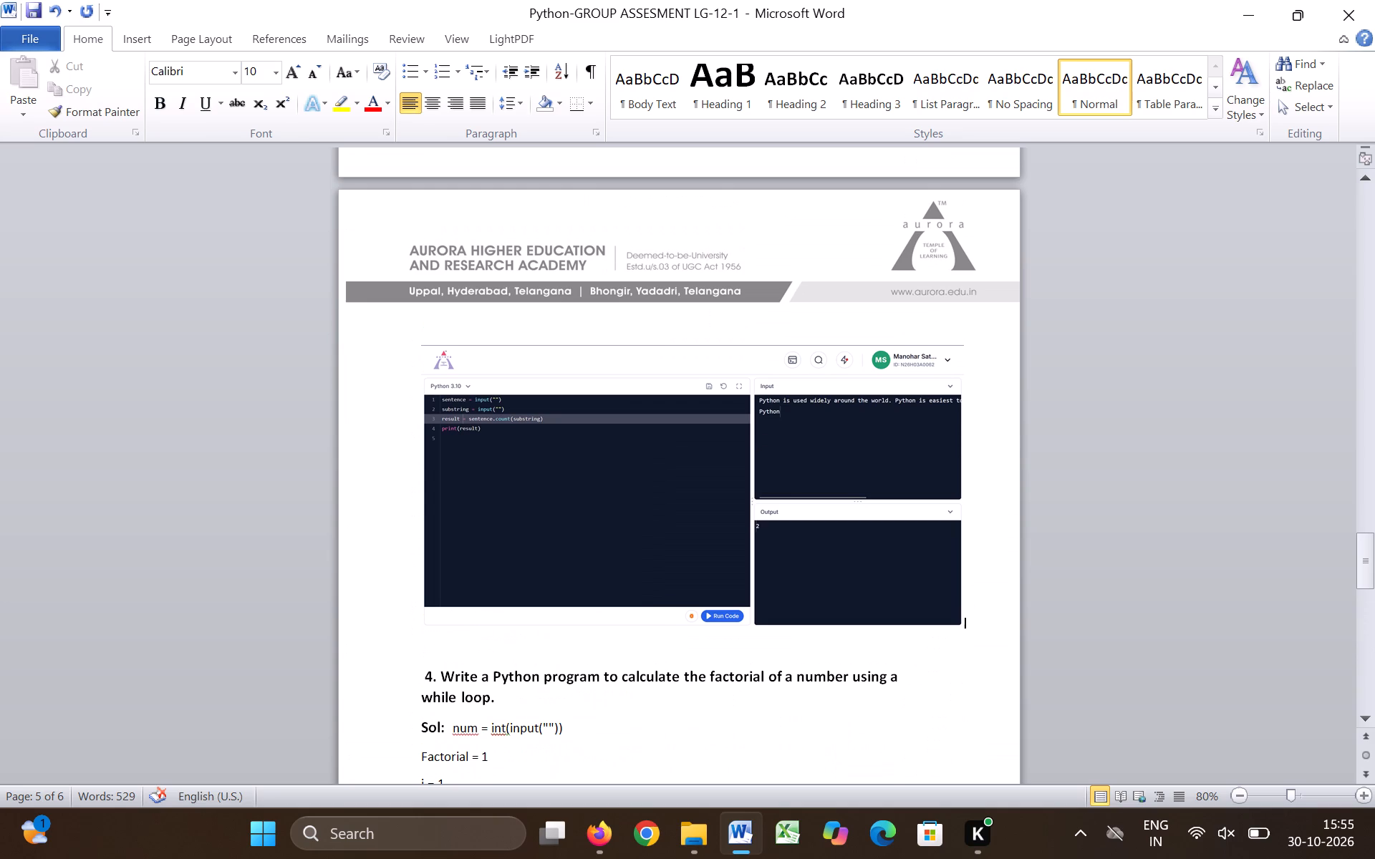
pyautogui.scroll(-1, 975, 422)
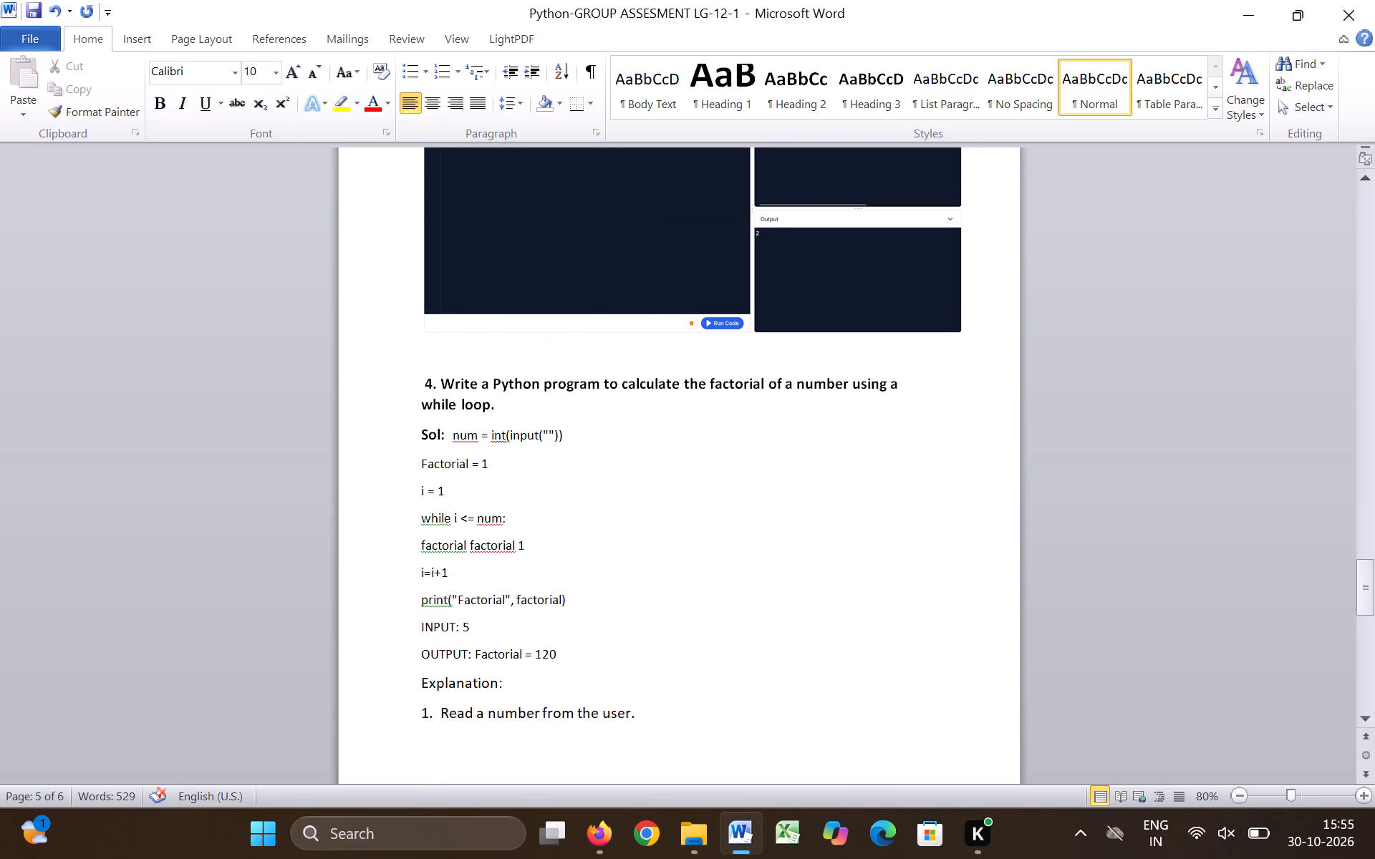
pyautogui.scroll(-3, 975, 422)
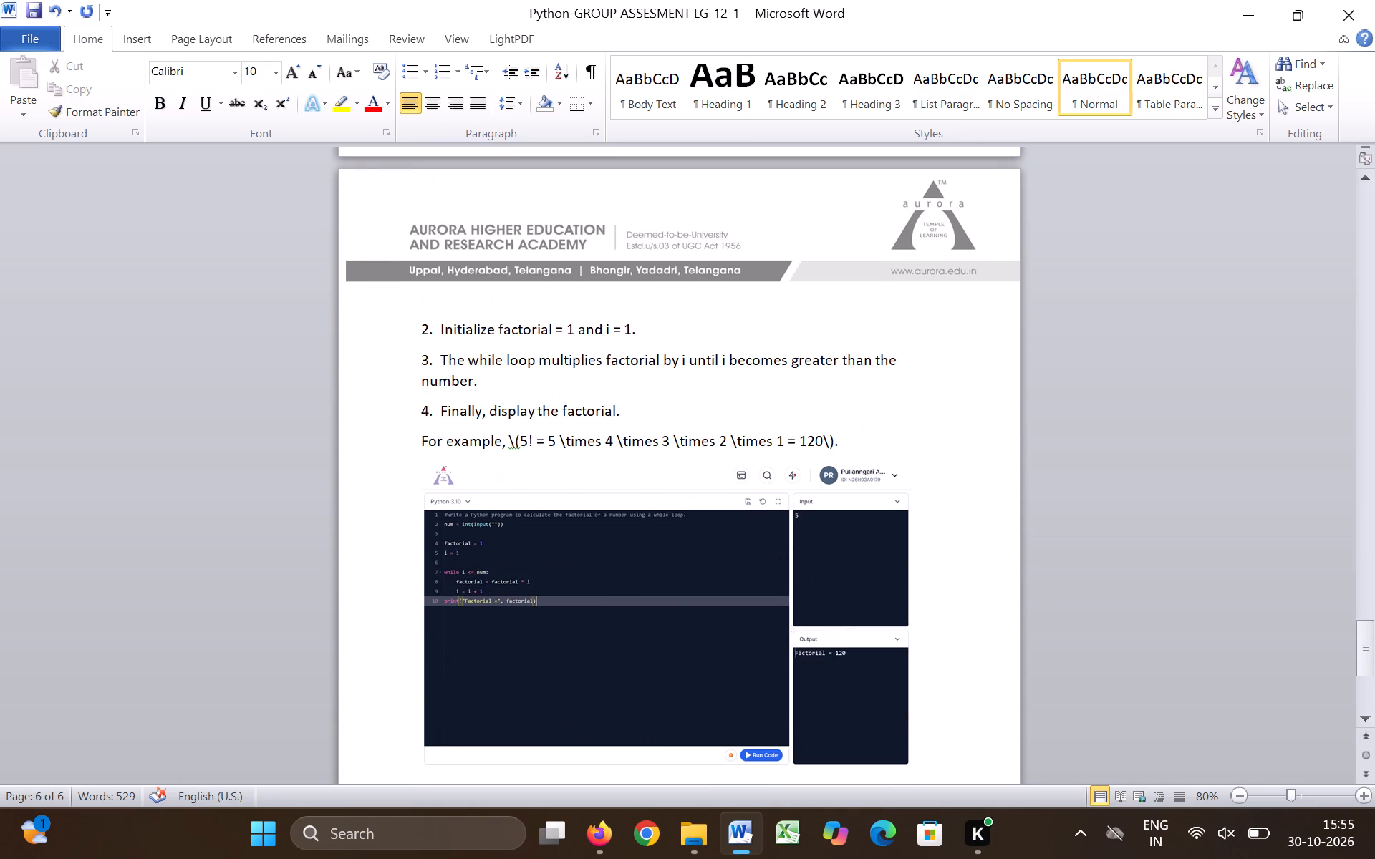
pyautogui.scroll(-2, 975, 422)
pyautogui.scroll(2, 975, 422)
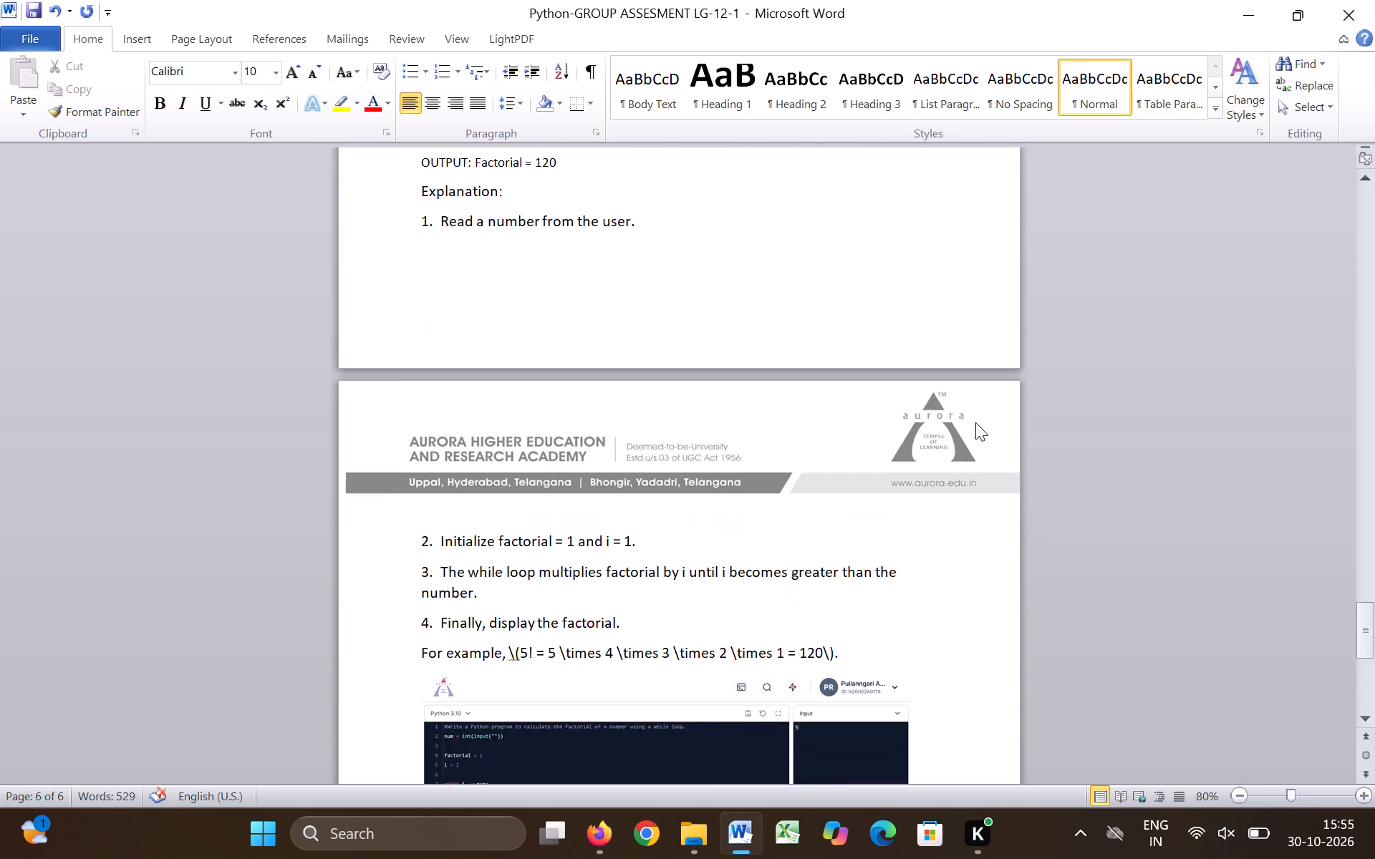
pyautogui.scroll(-3, 975, 422)
pyautogui.click(794, 400)
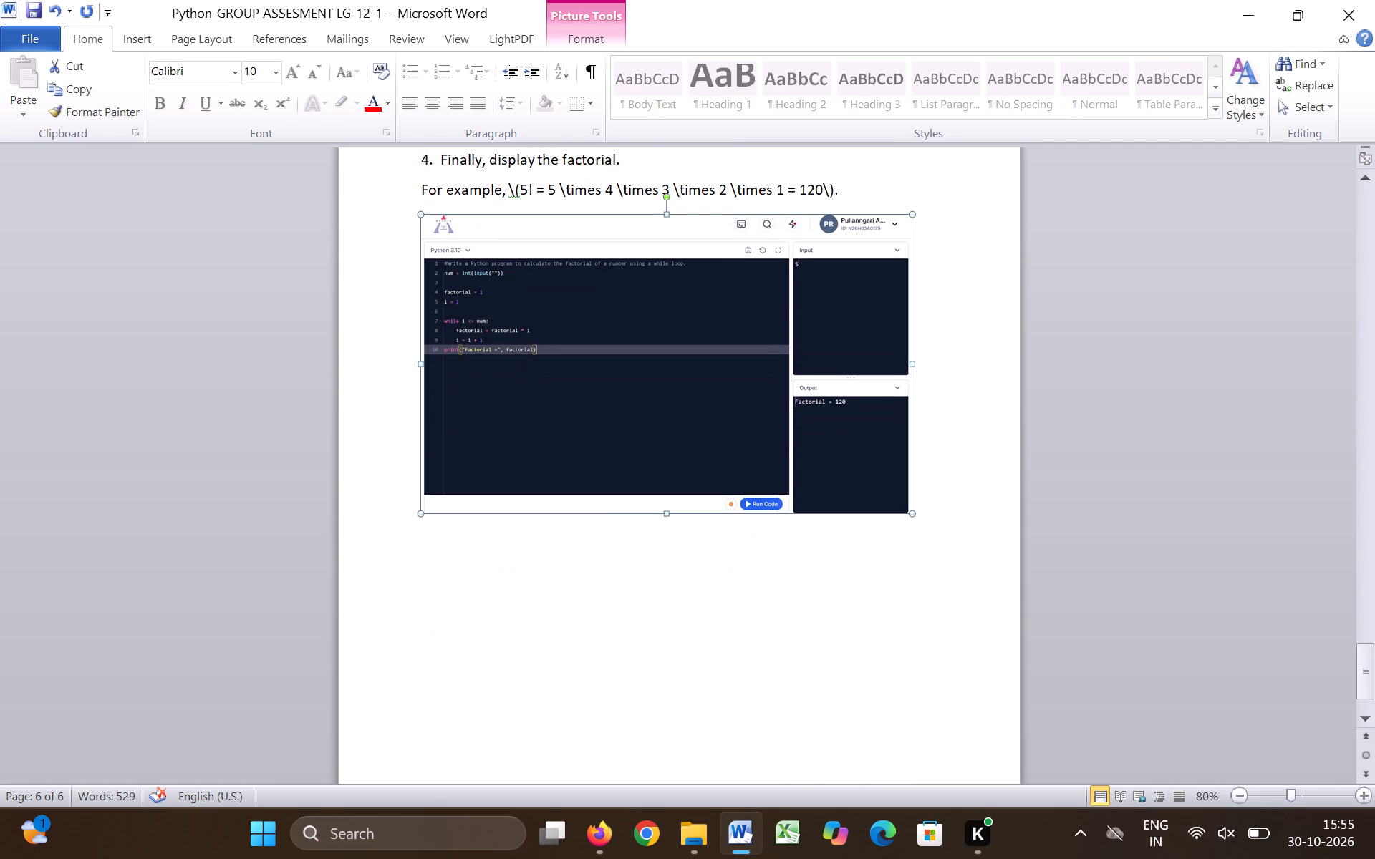
pyautogui.click(125, 41)
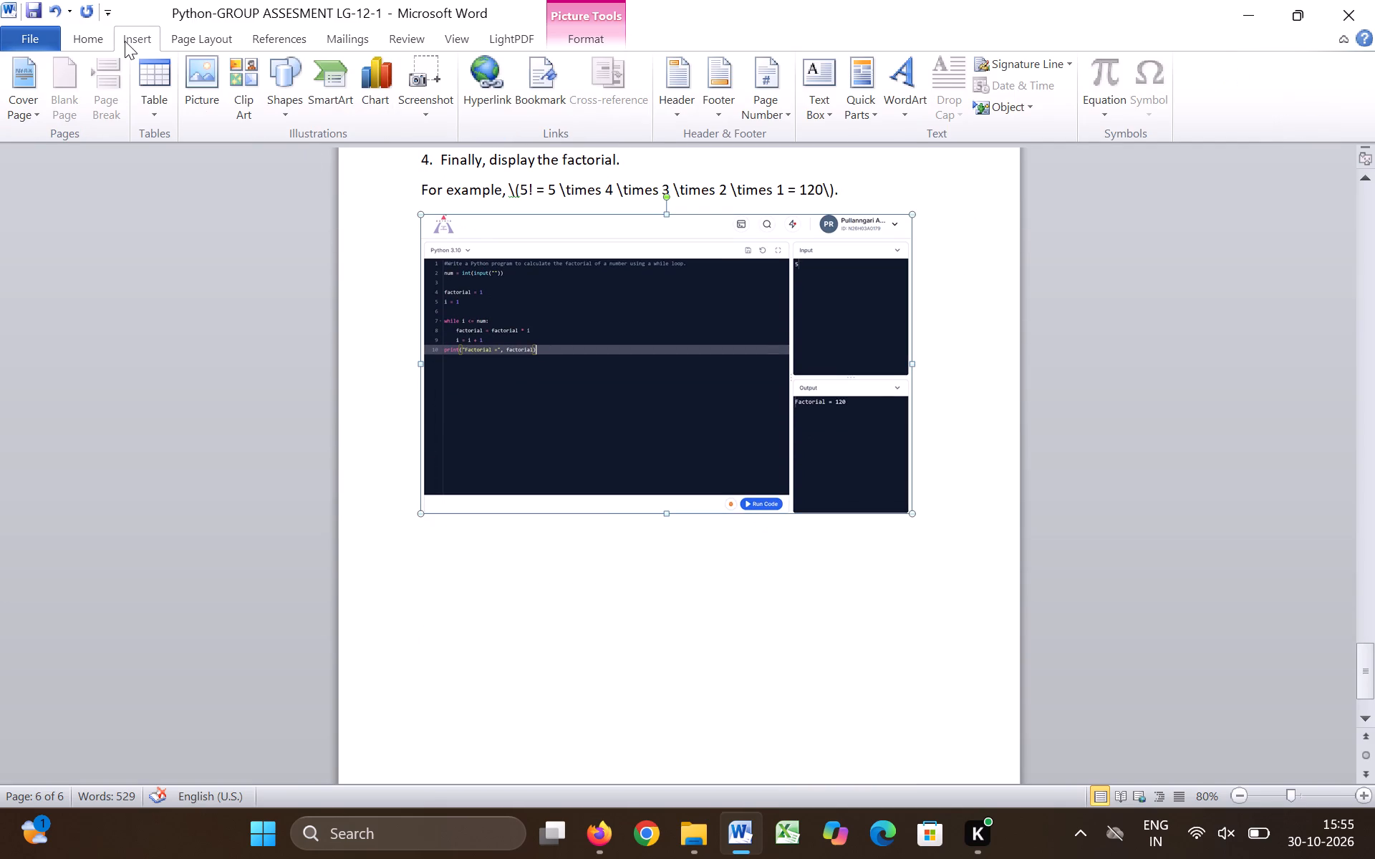
pyautogui.click(194, 72)
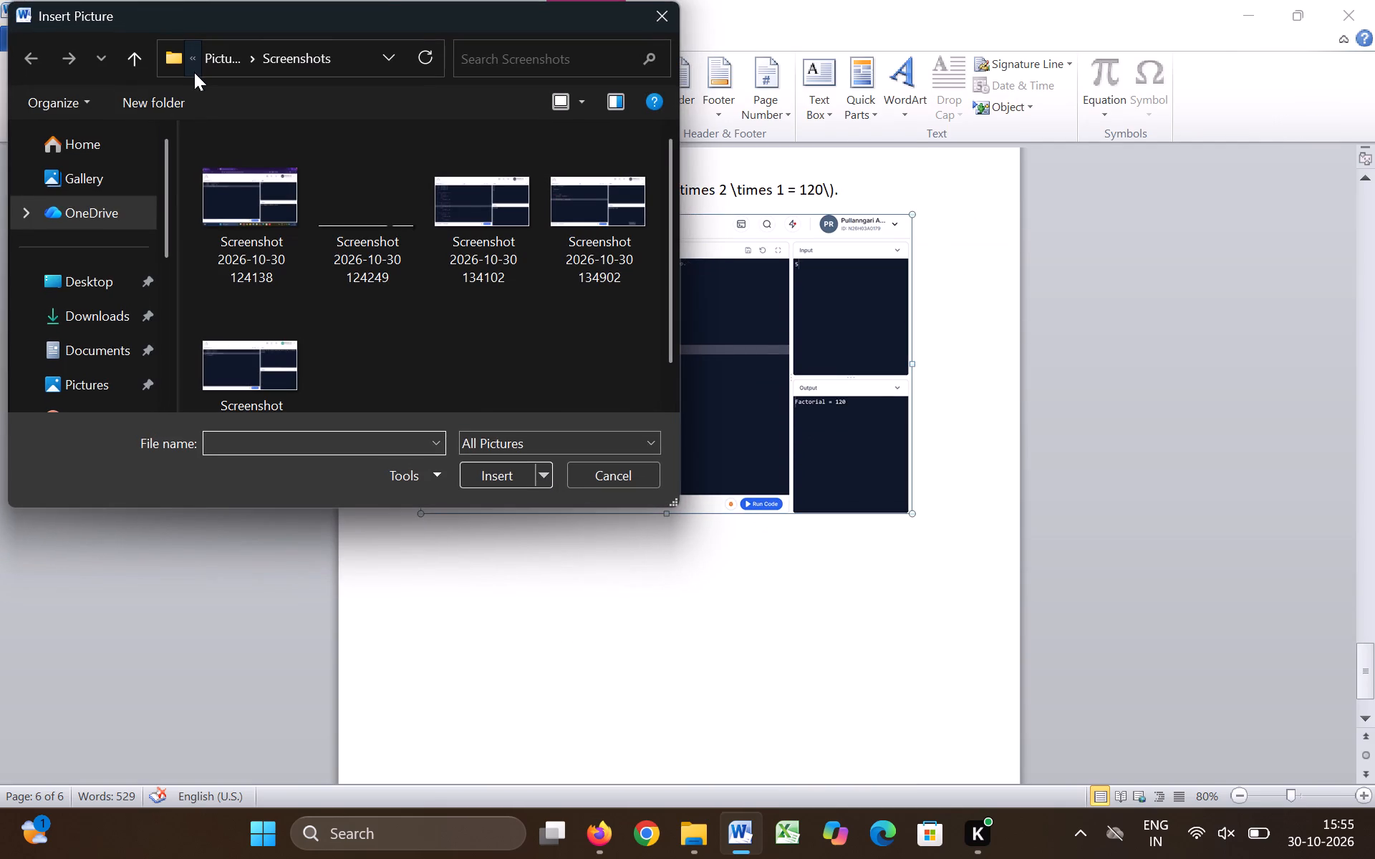
pyautogui.click(565, 193)
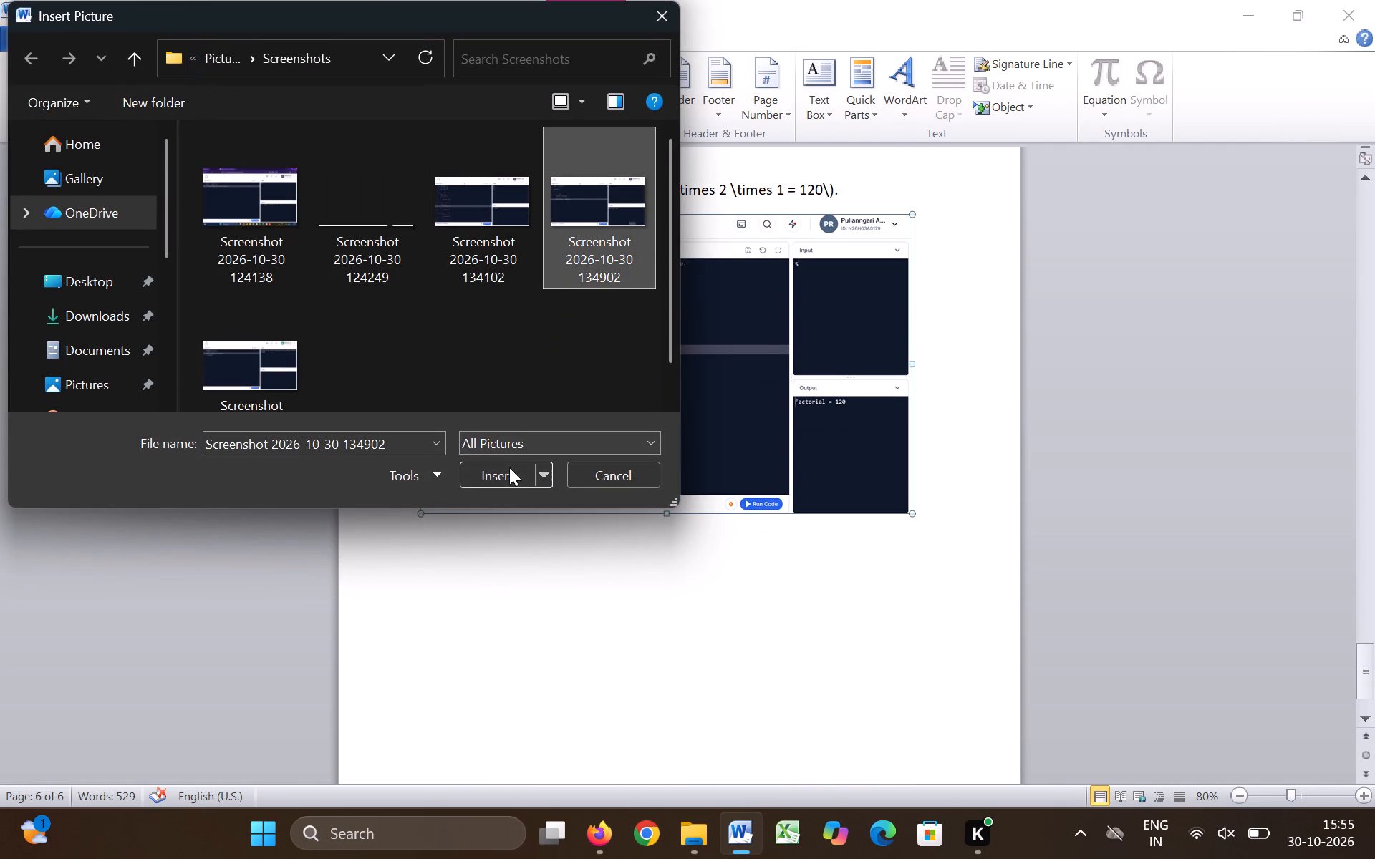
pyautogui.click(509, 467)
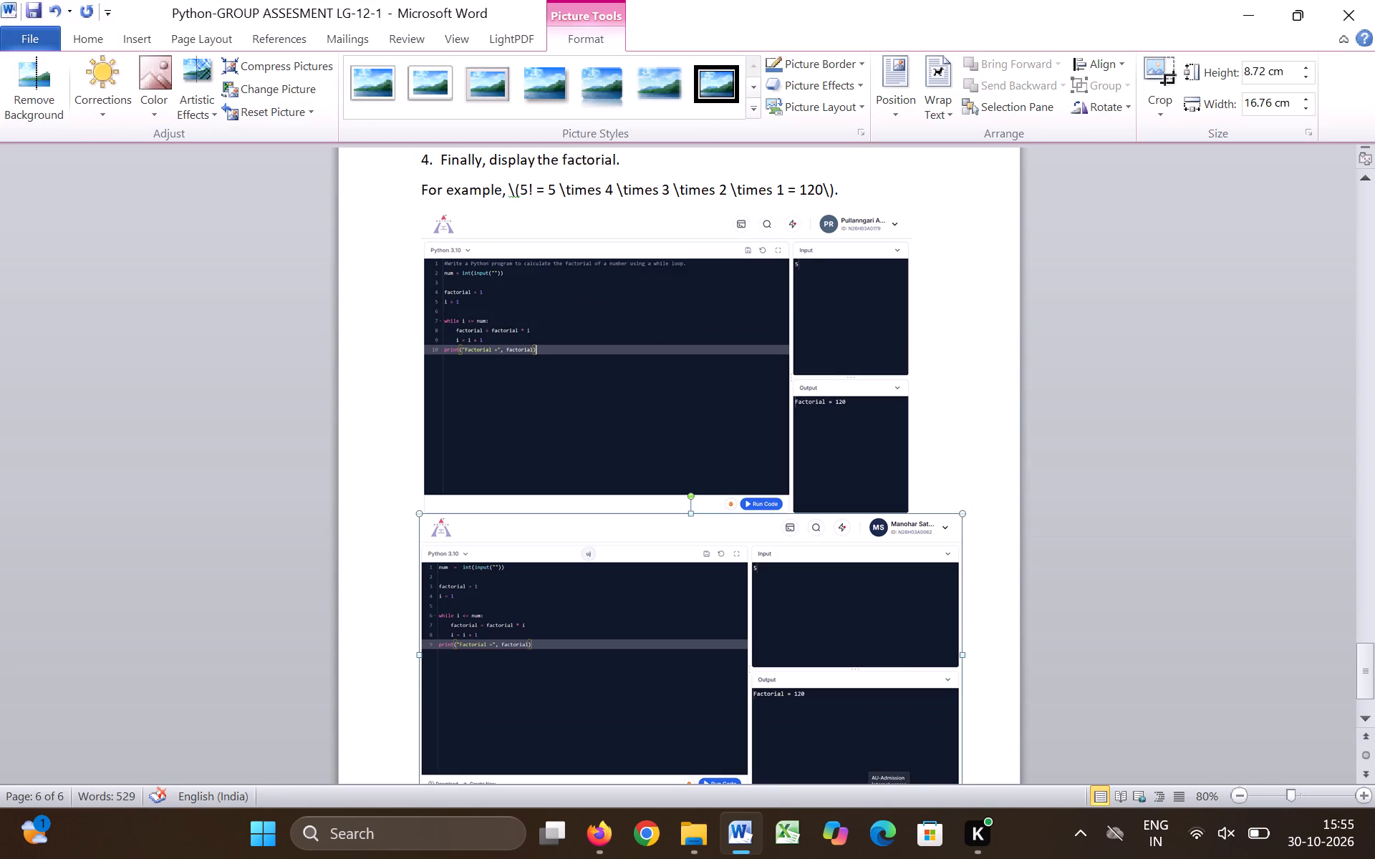
pyautogui.click(735, 432)
pyautogui.press('BackSpace')
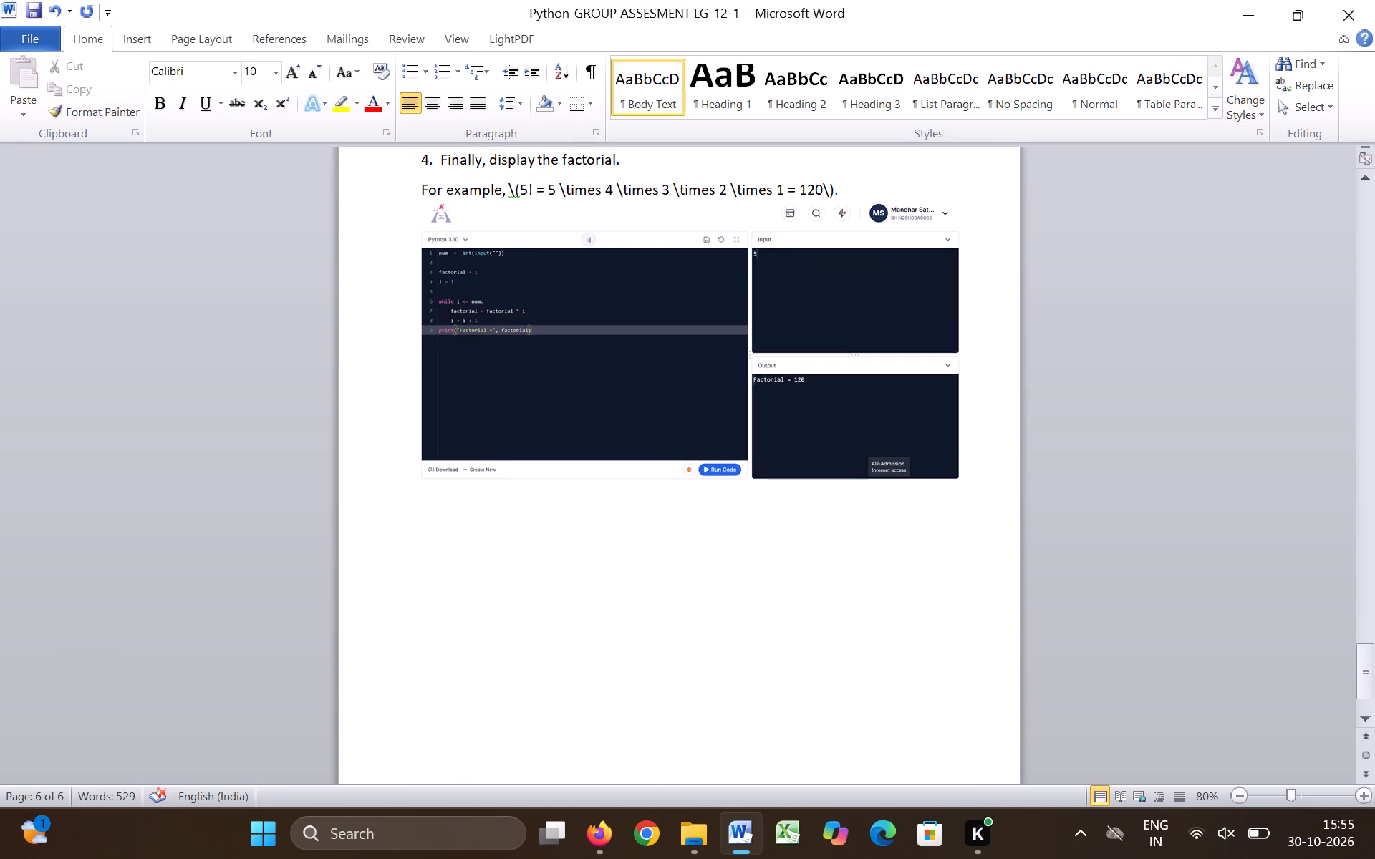
# Save the edited assignment document under its existing name.
pyautogui.scroll(-2, 681, 466)
pyautogui.scroll(5, 681, 466)
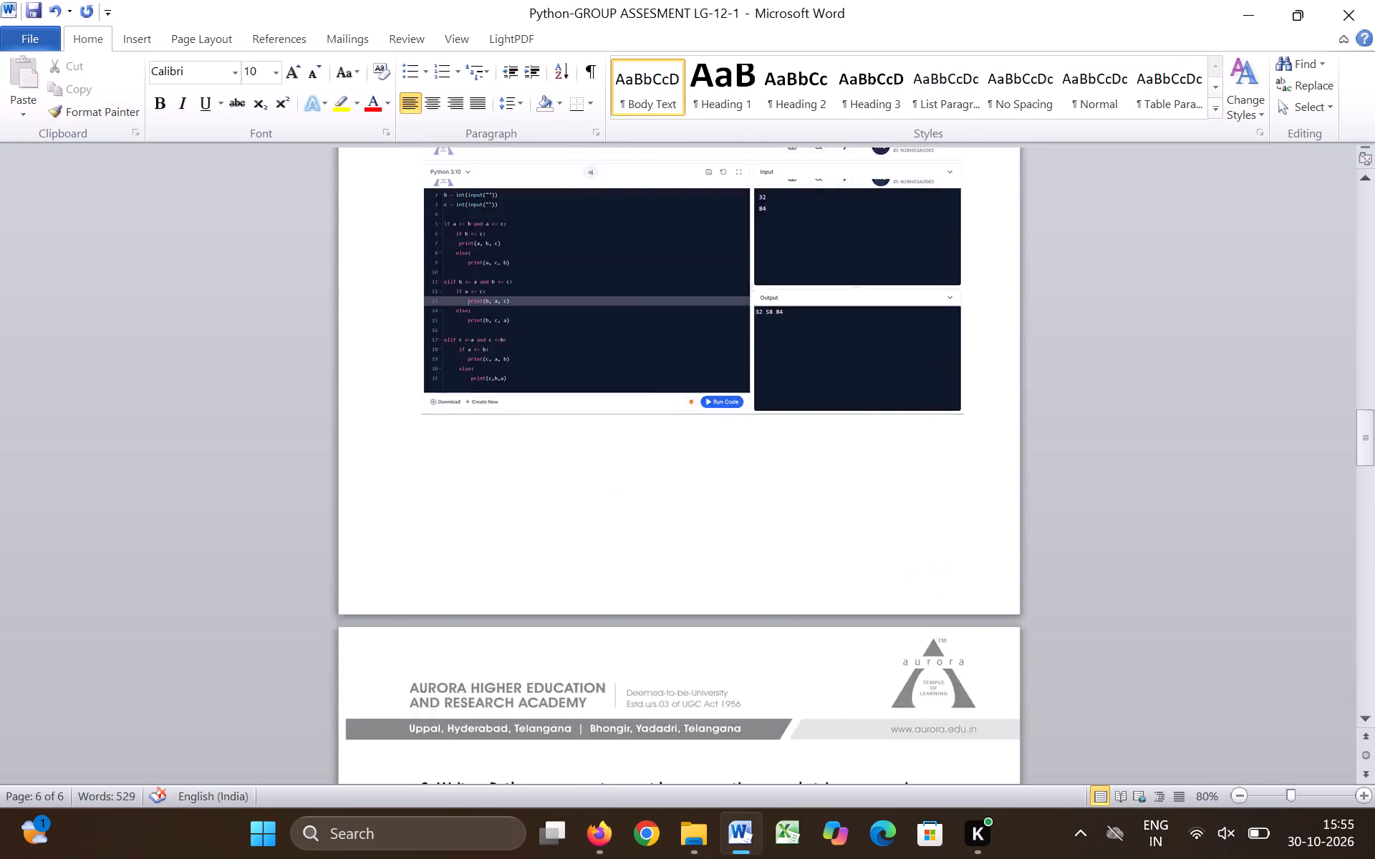
pyautogui.scroll(8, 681, 466)
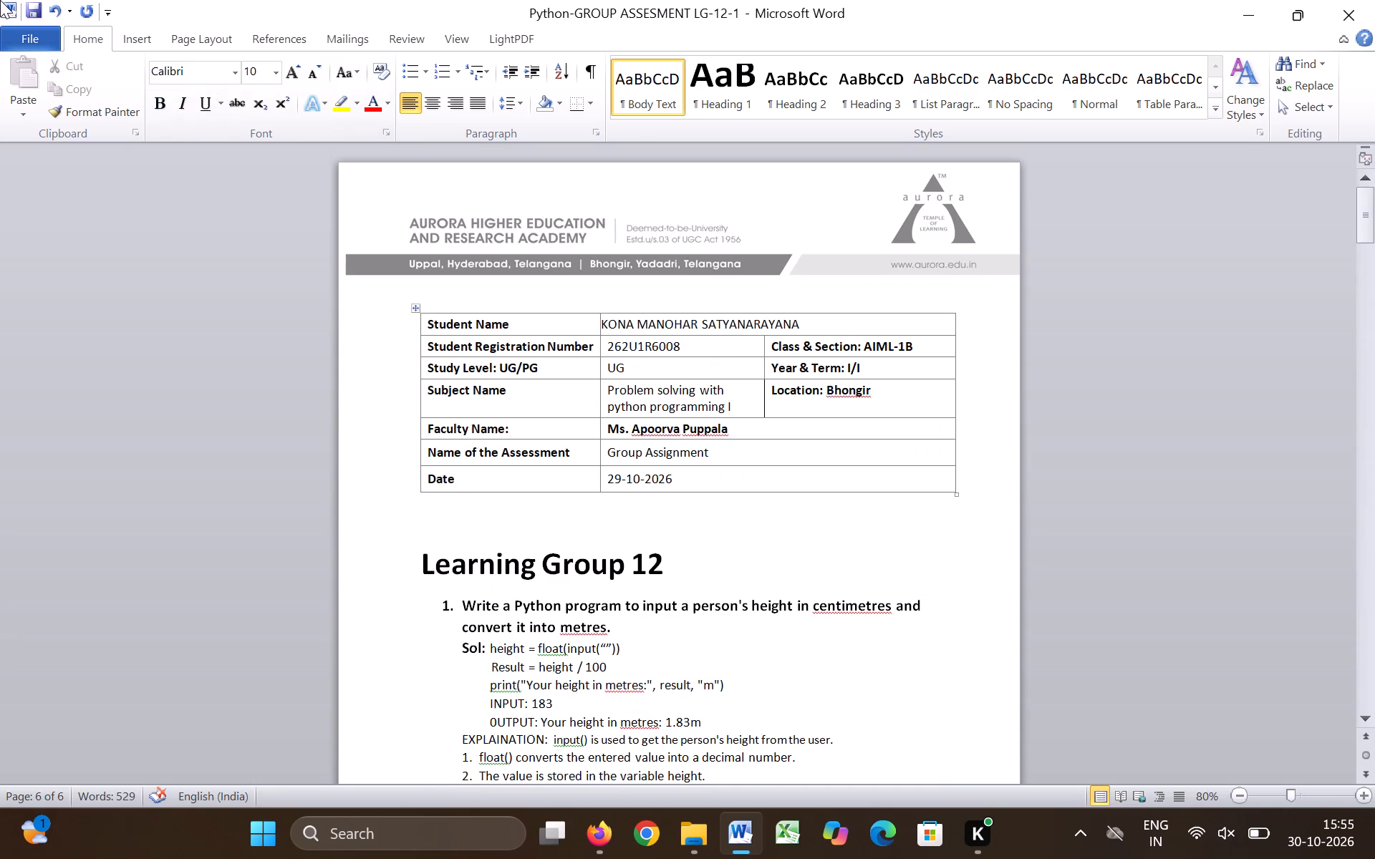
pyautogui.click(31, 11)
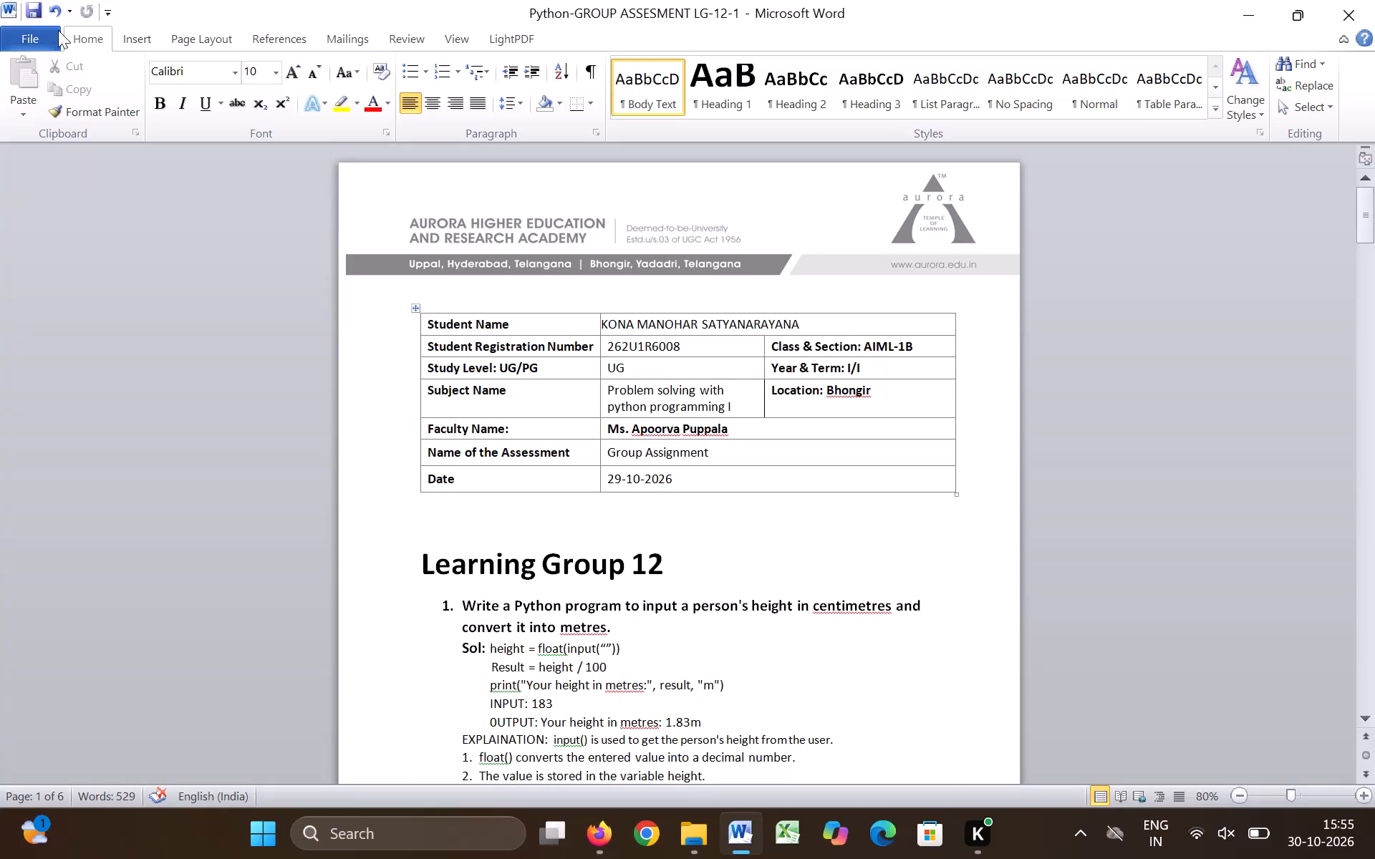
pyautogui.click(38, 0)
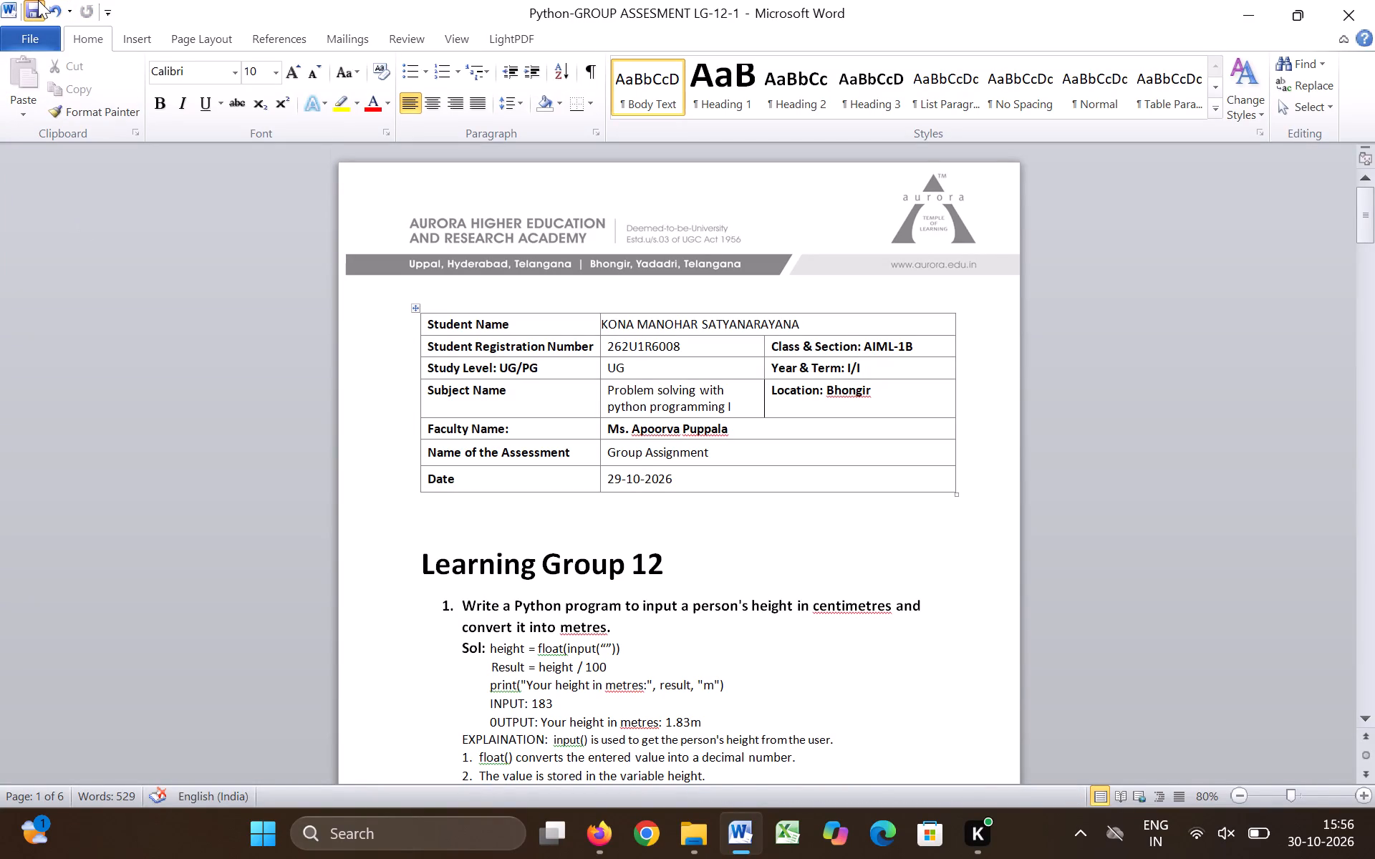
pyautogui.click(38, 0)
# Save a PDF copy of the document in Downloads as Python-GROUP ASSESMENT LG-12, with standard optimization and opening after publishing.
pyautogui.click(32, 47)
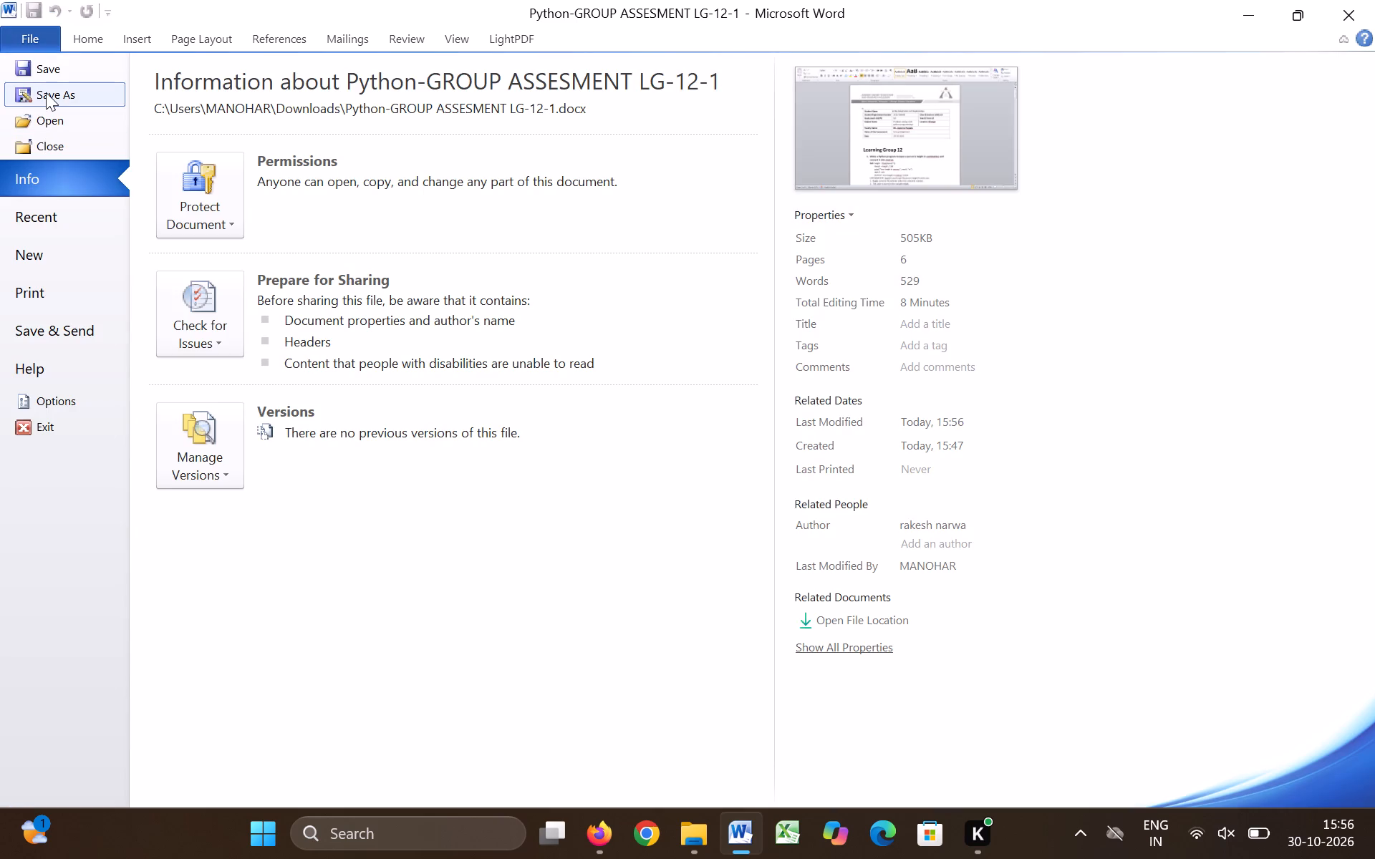
pyautogui.click(46, 92)
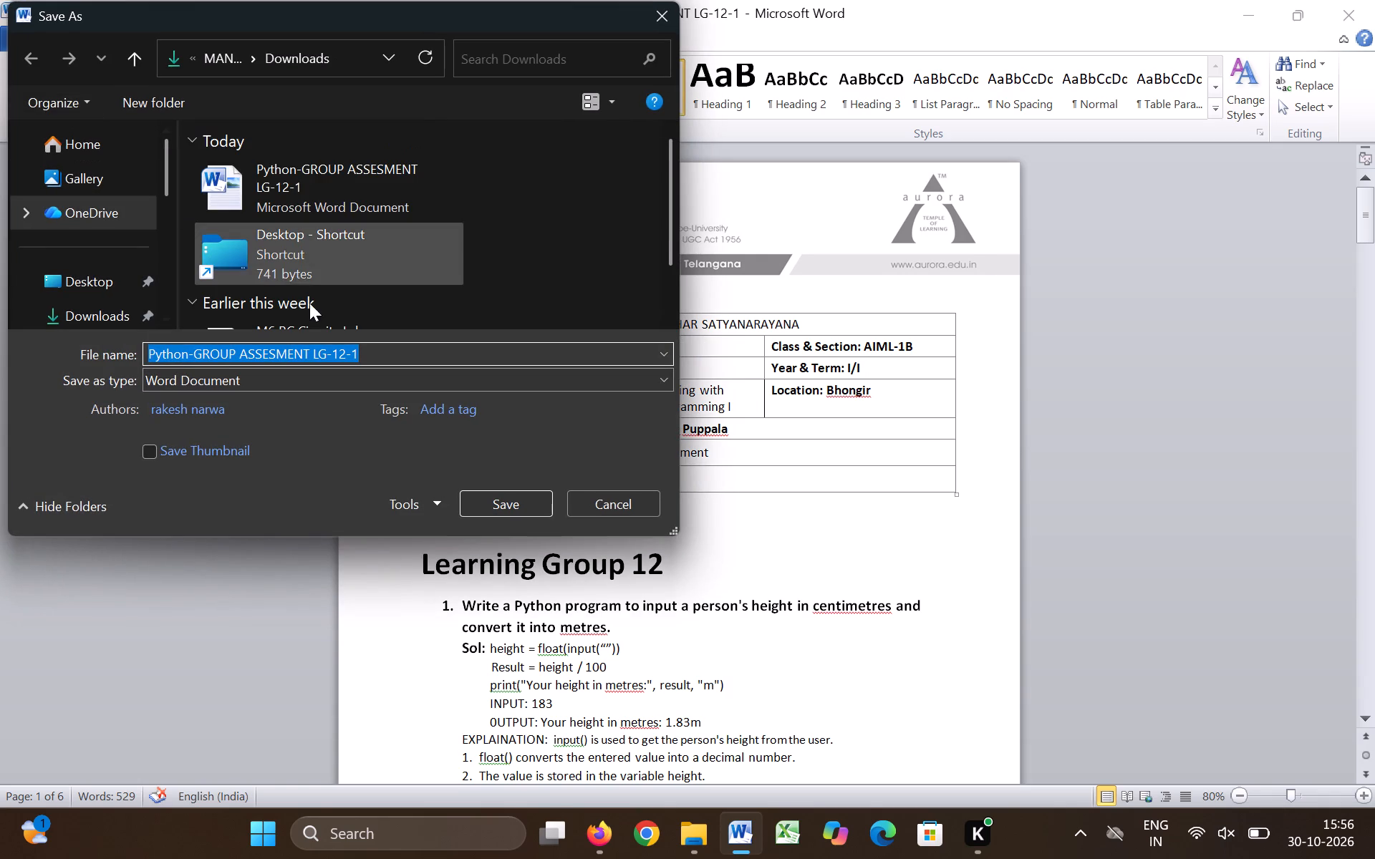
pyautogui.click(372, 374)
pyautogui.click(335, 505)
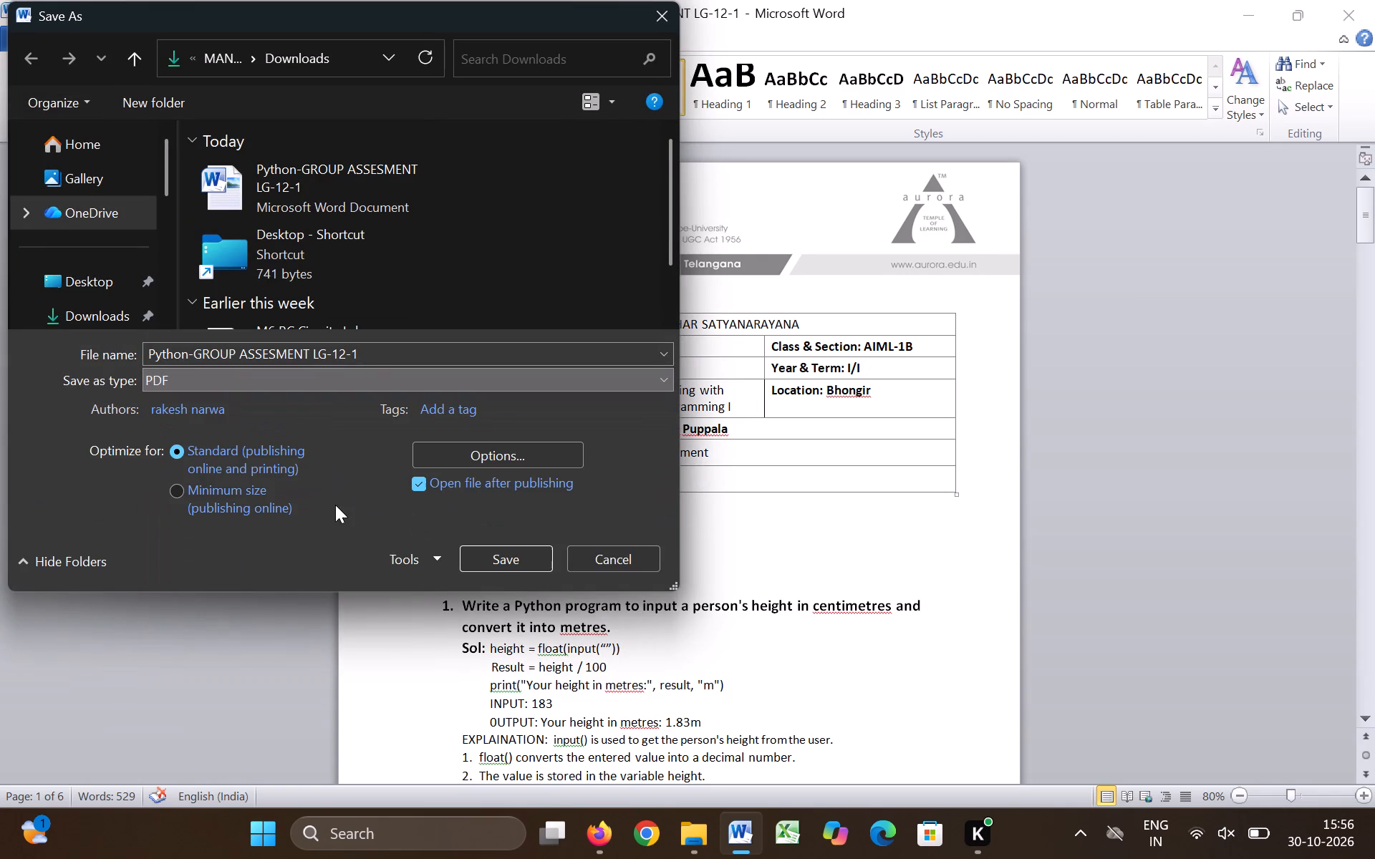
pyautogui.click(377, 352)
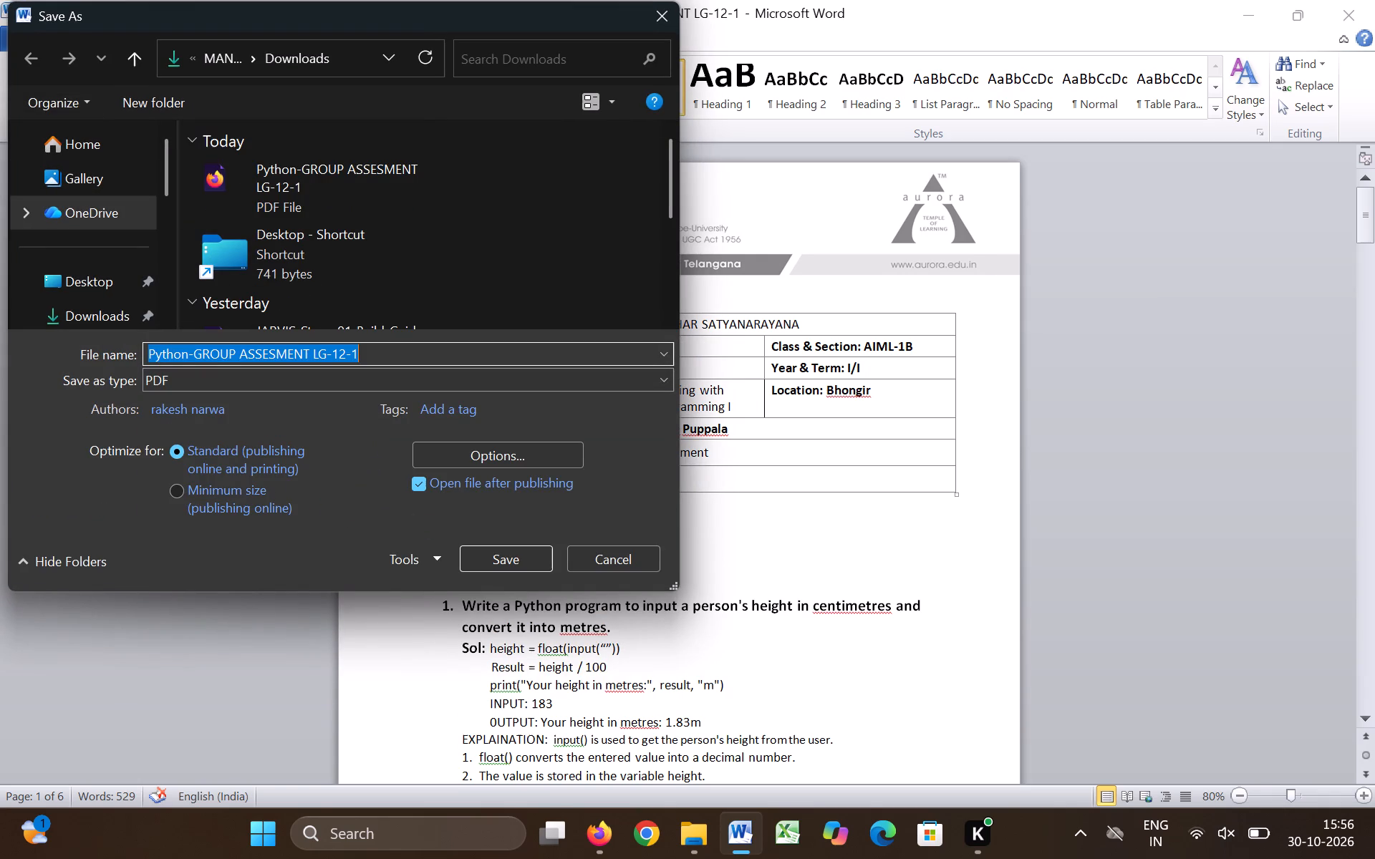
pyautogui.click(377, 352)
pyautogui.click(377, 352)
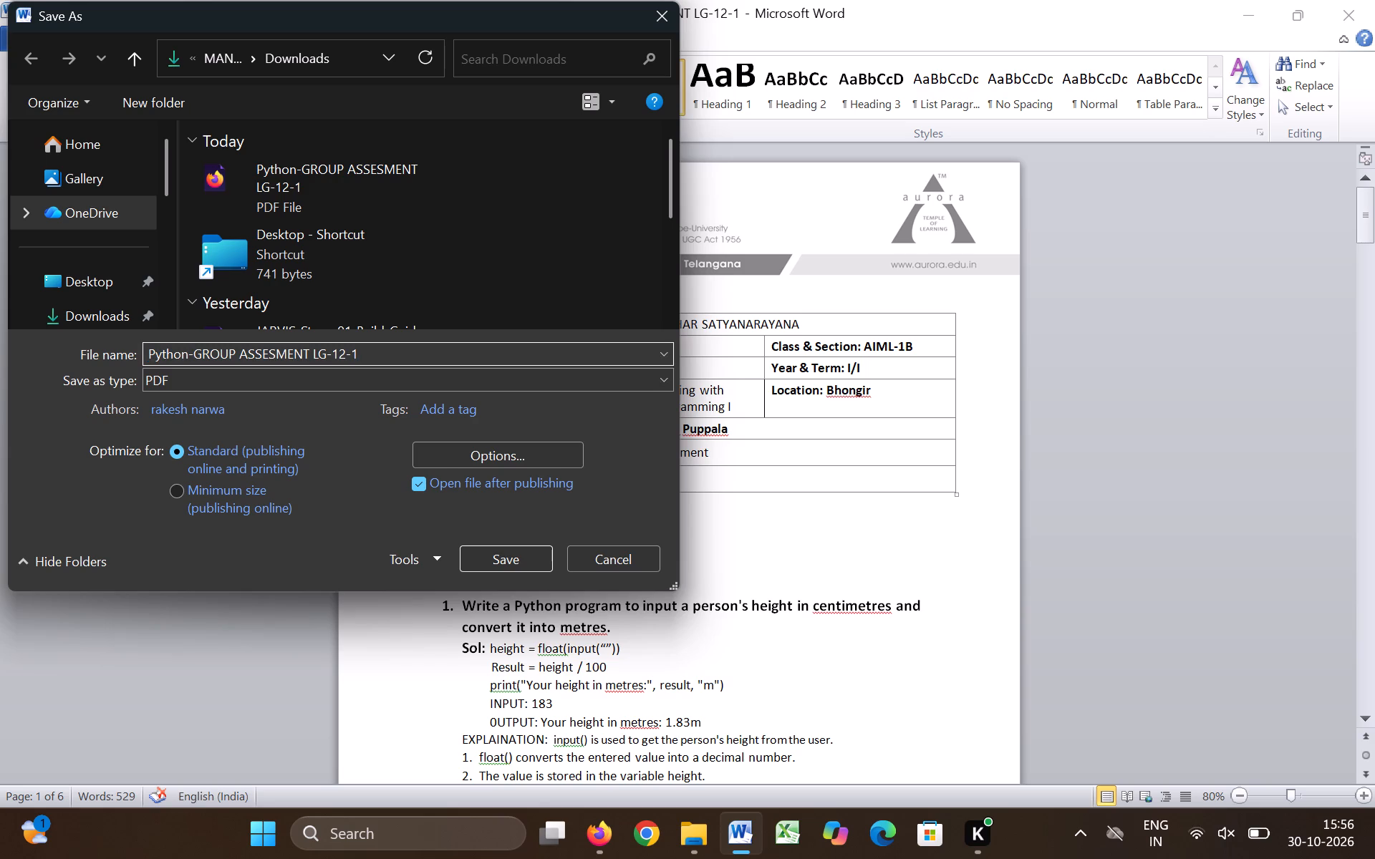
pyautogui.press('BackSpace')
pyautogui.press('BackSpace')
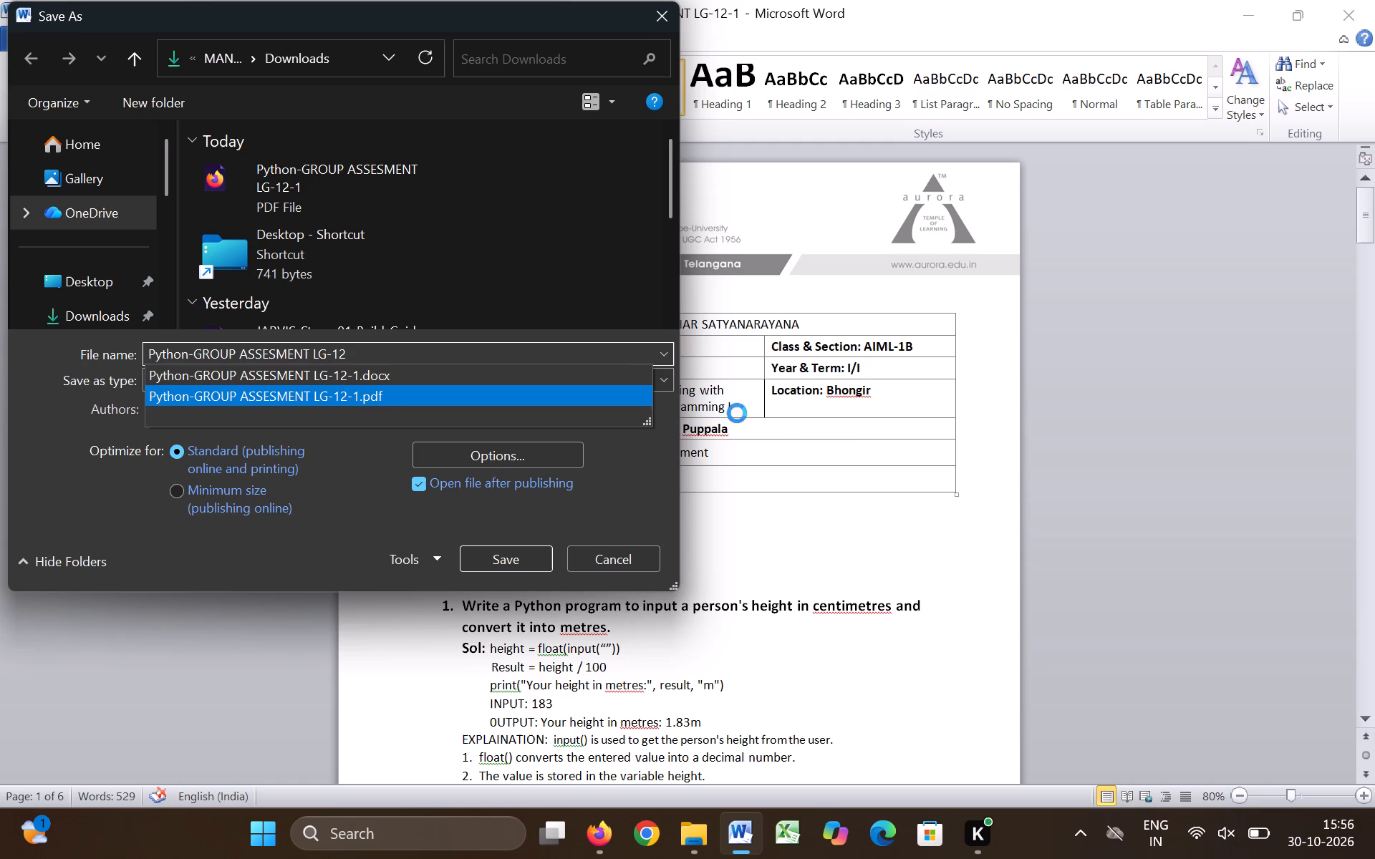
pyautogui.click(627, 283)
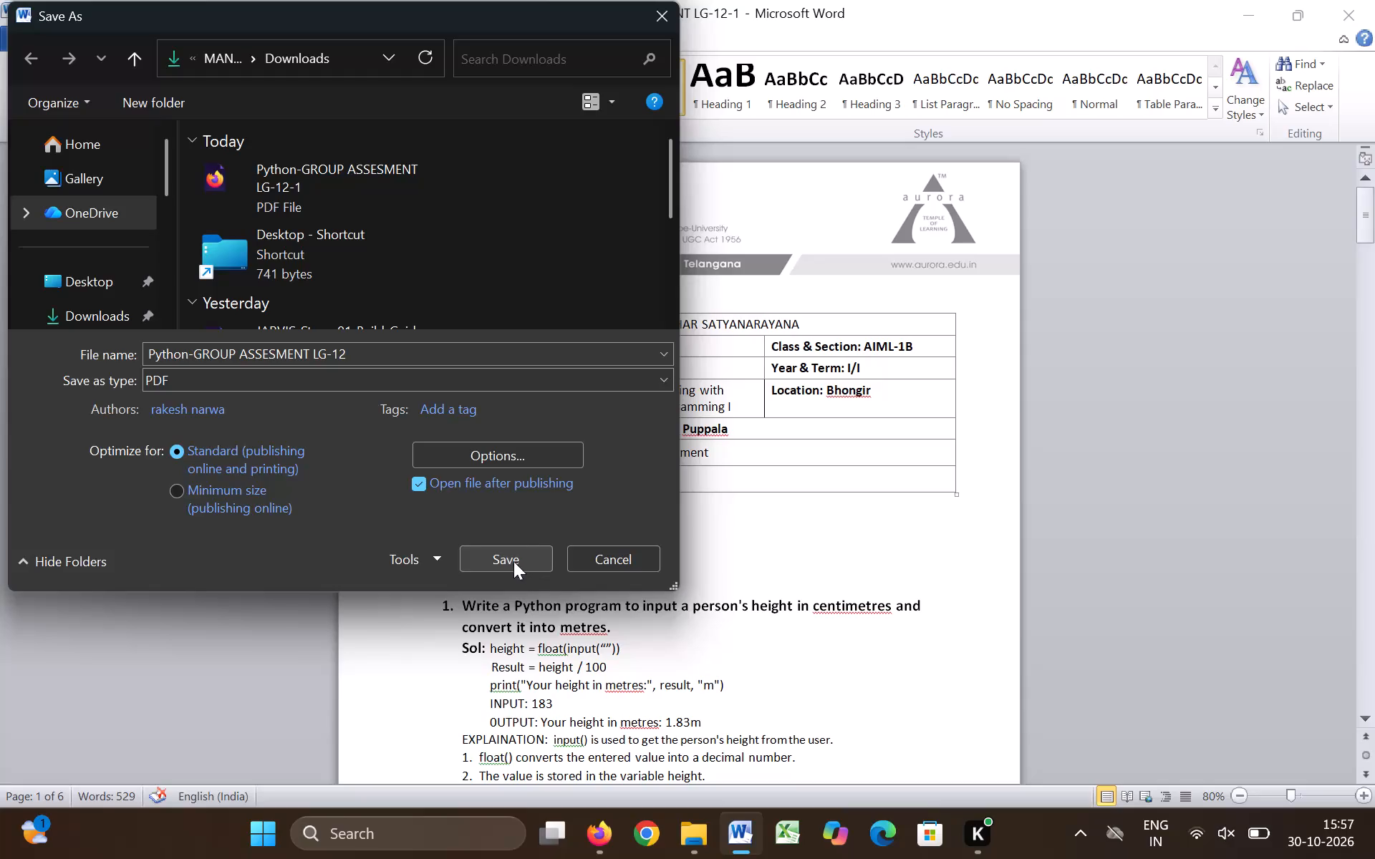
pyautogui.click(507, 549)
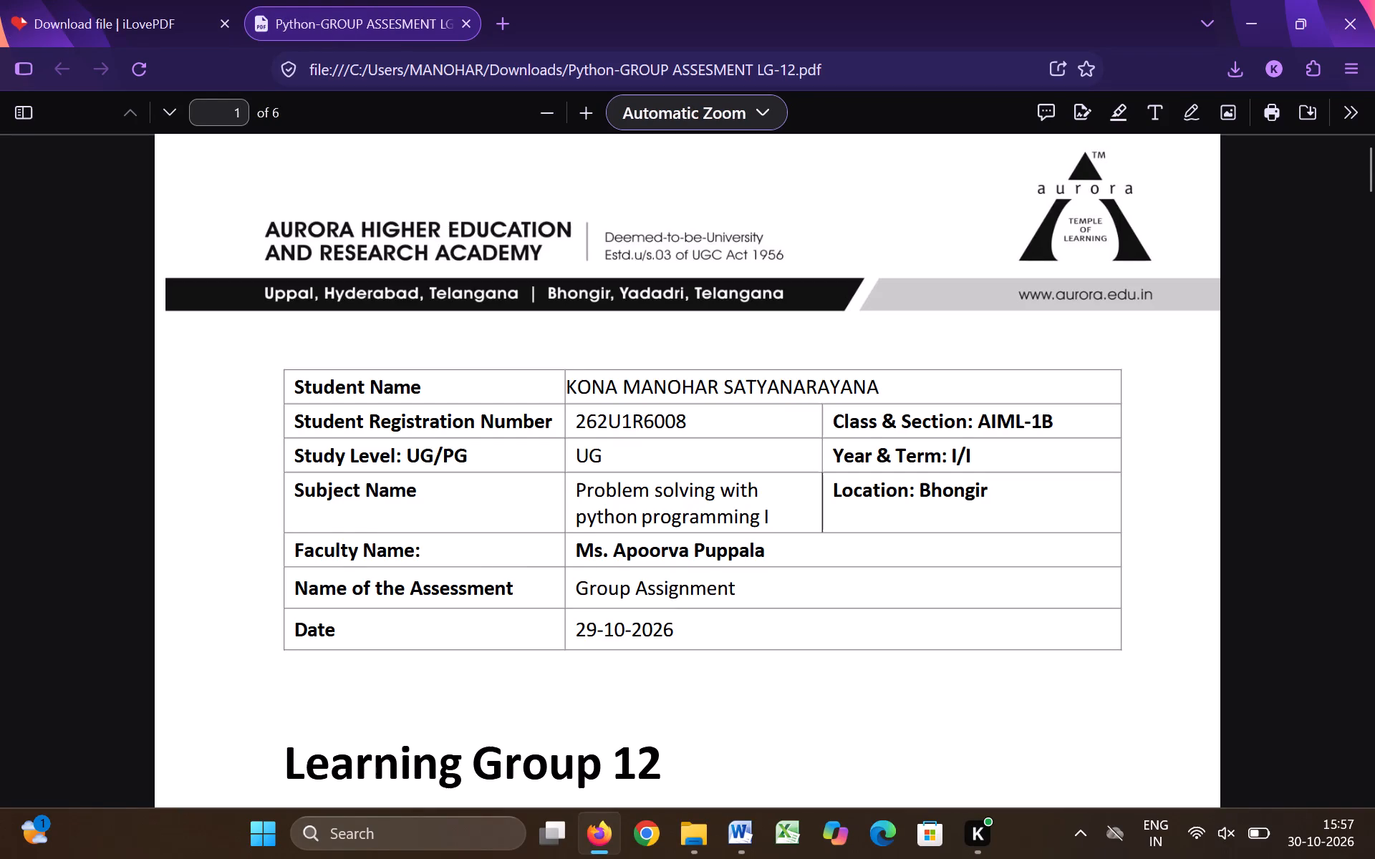
# Review all six pages of the exported PDF in Firefox, checking the text and the program pictures.
pyautogui.scroll(-5, 622, 558)
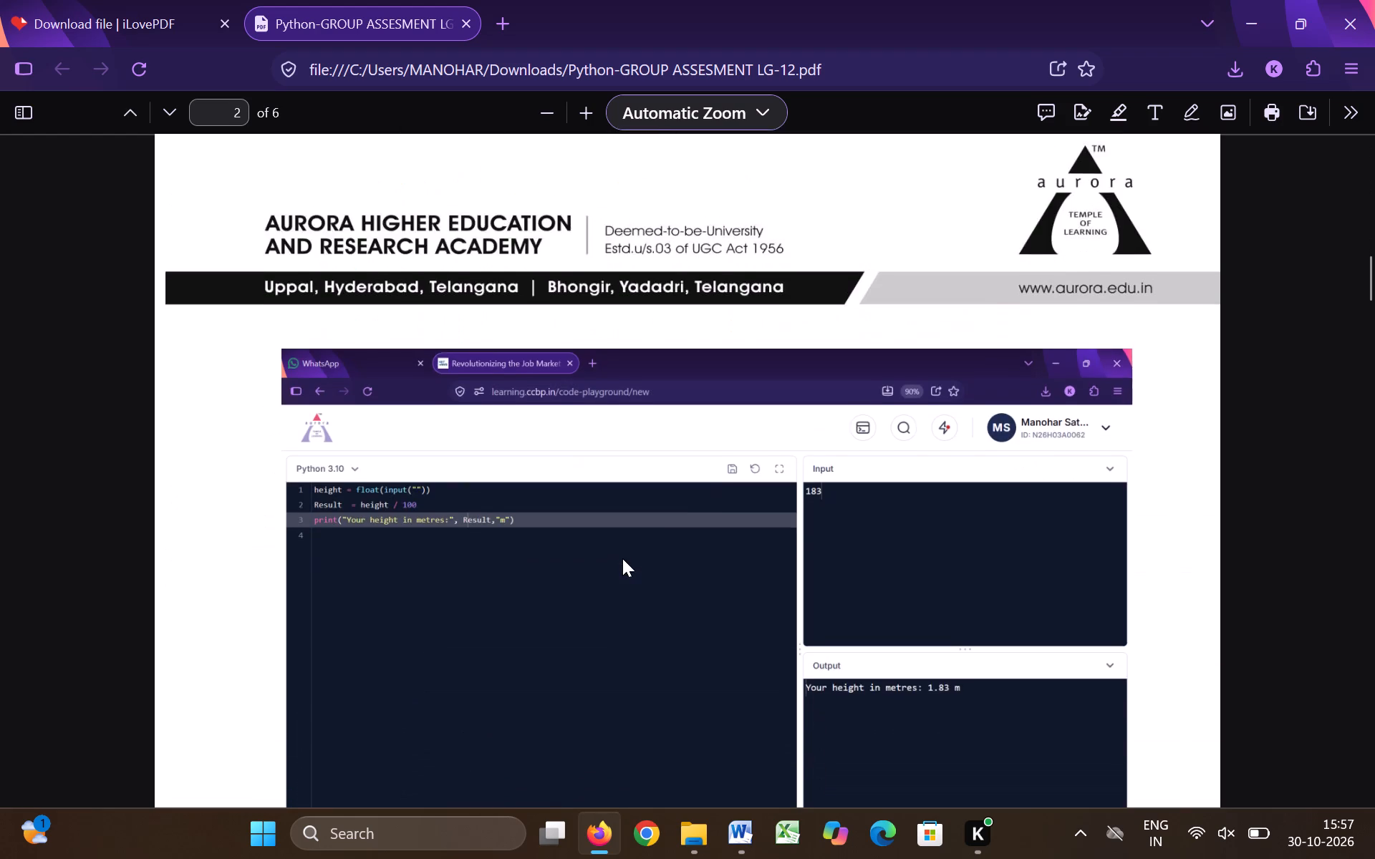
pyautogui.scroll(-6, 622, 558)
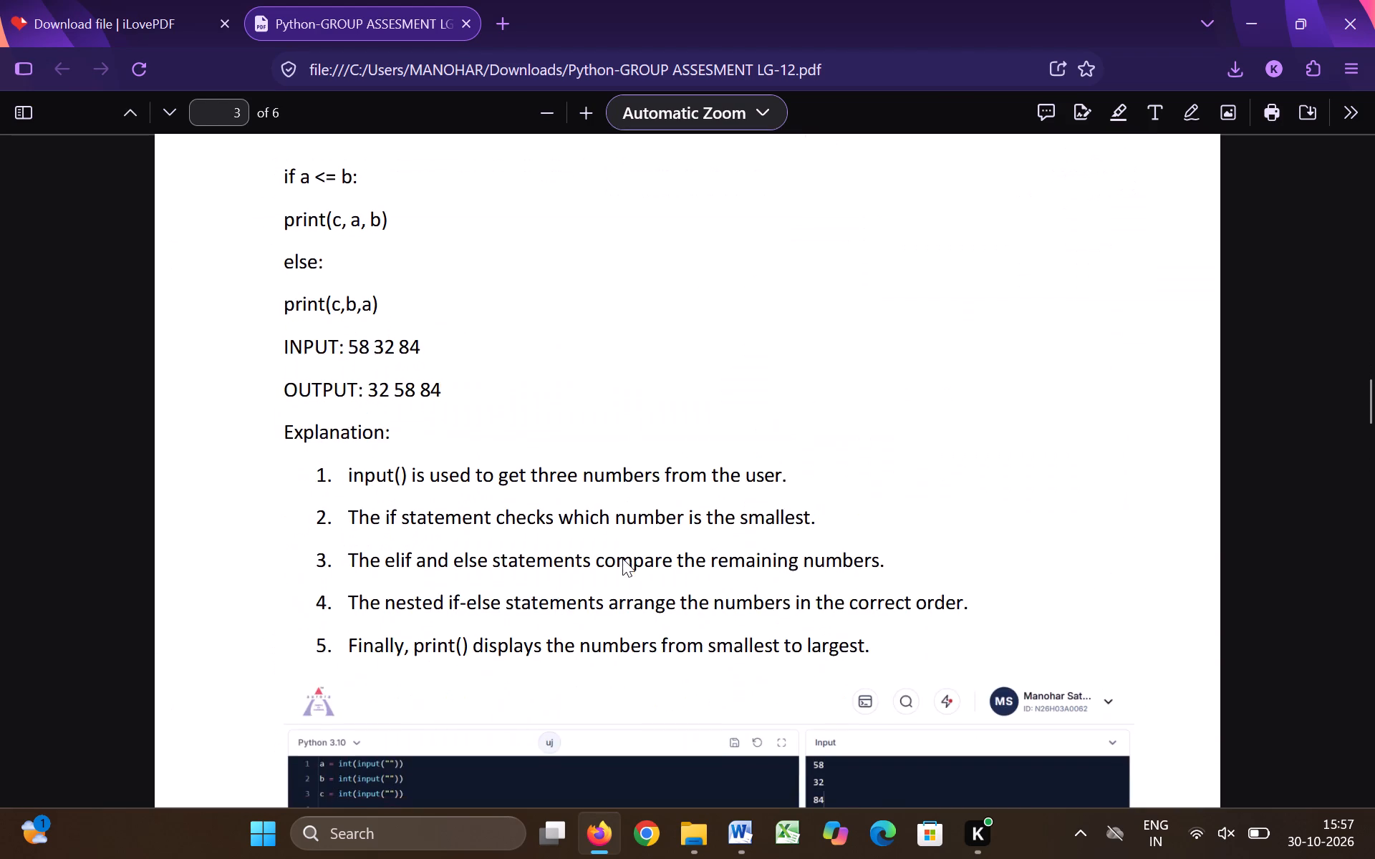
pyautogui.scroll(-6, 622, 558)
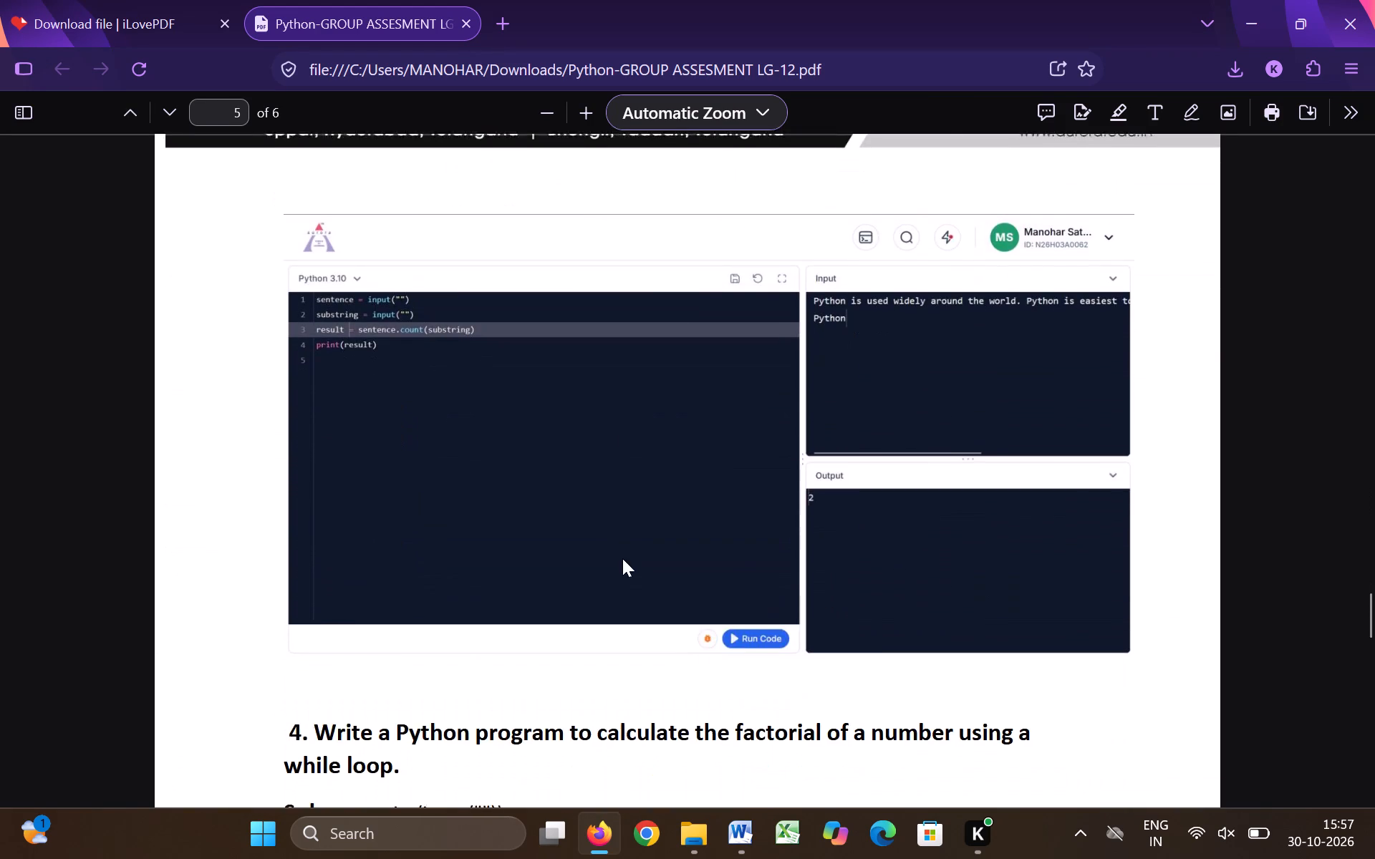
pyautogui.scroll(-5, 622, 558)
pyautogui.scroll(1, 622, 558)
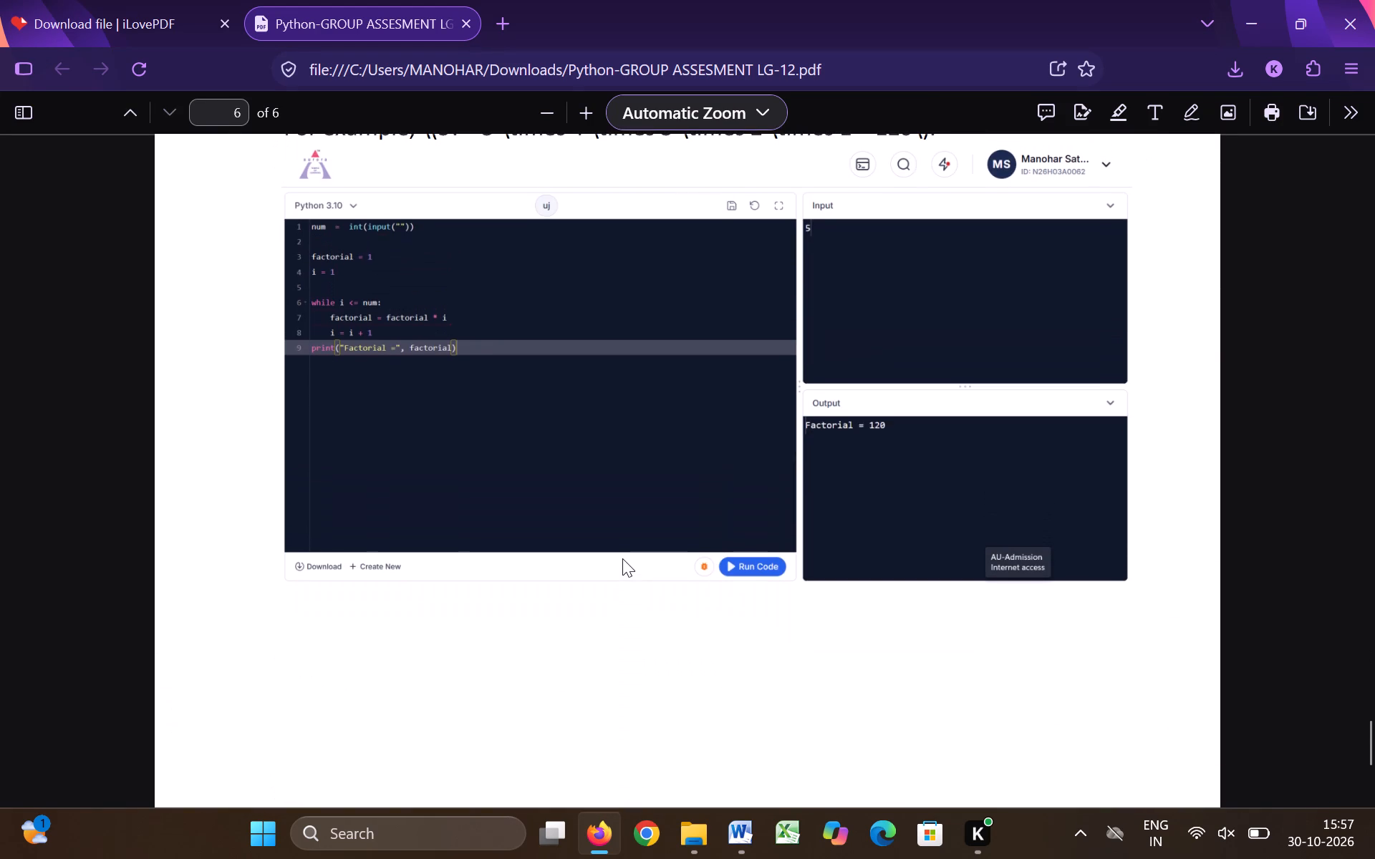
pyautogui.scroll(14, 622, 558)
pyautogui.scroll(9, 622, 558)
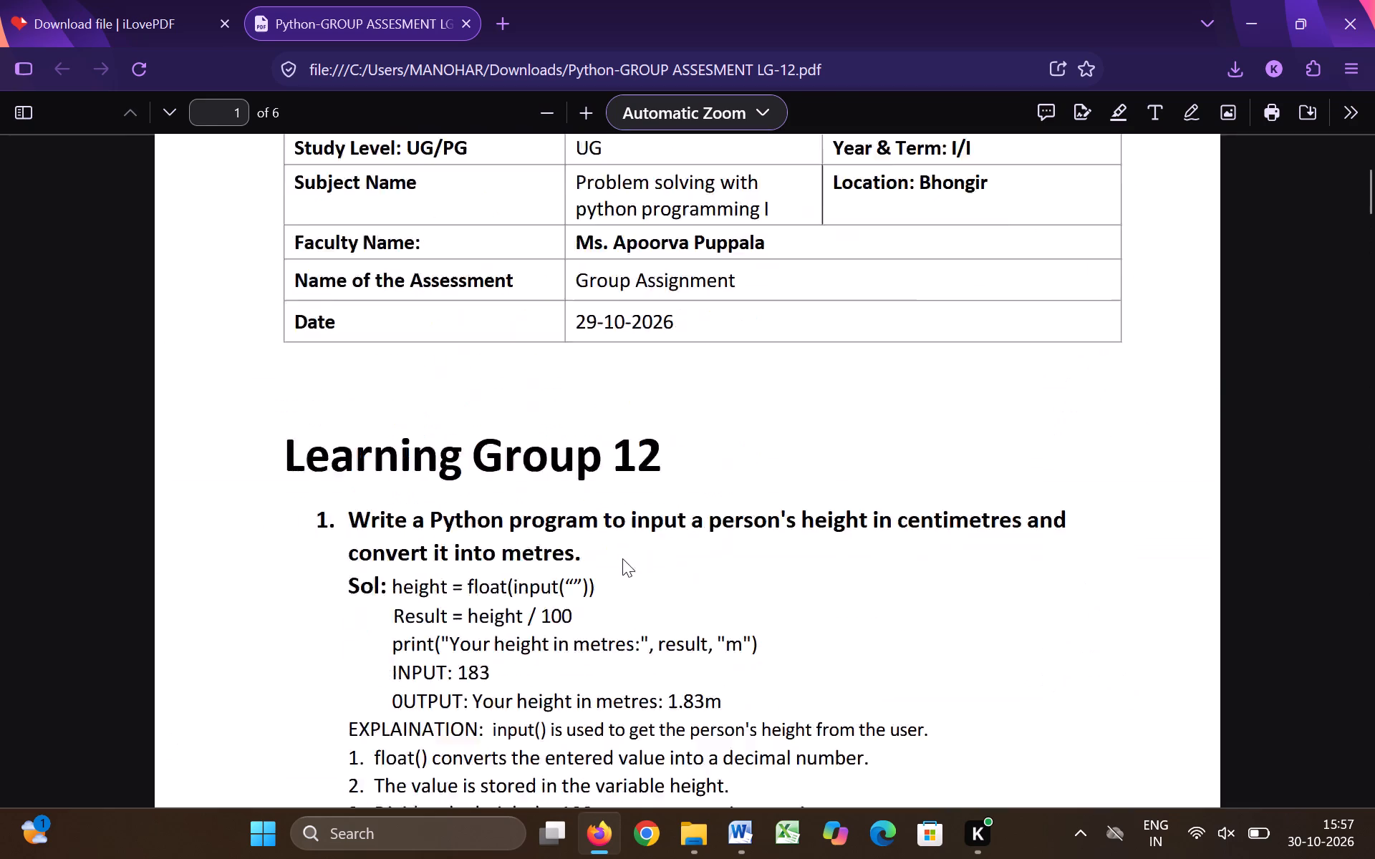
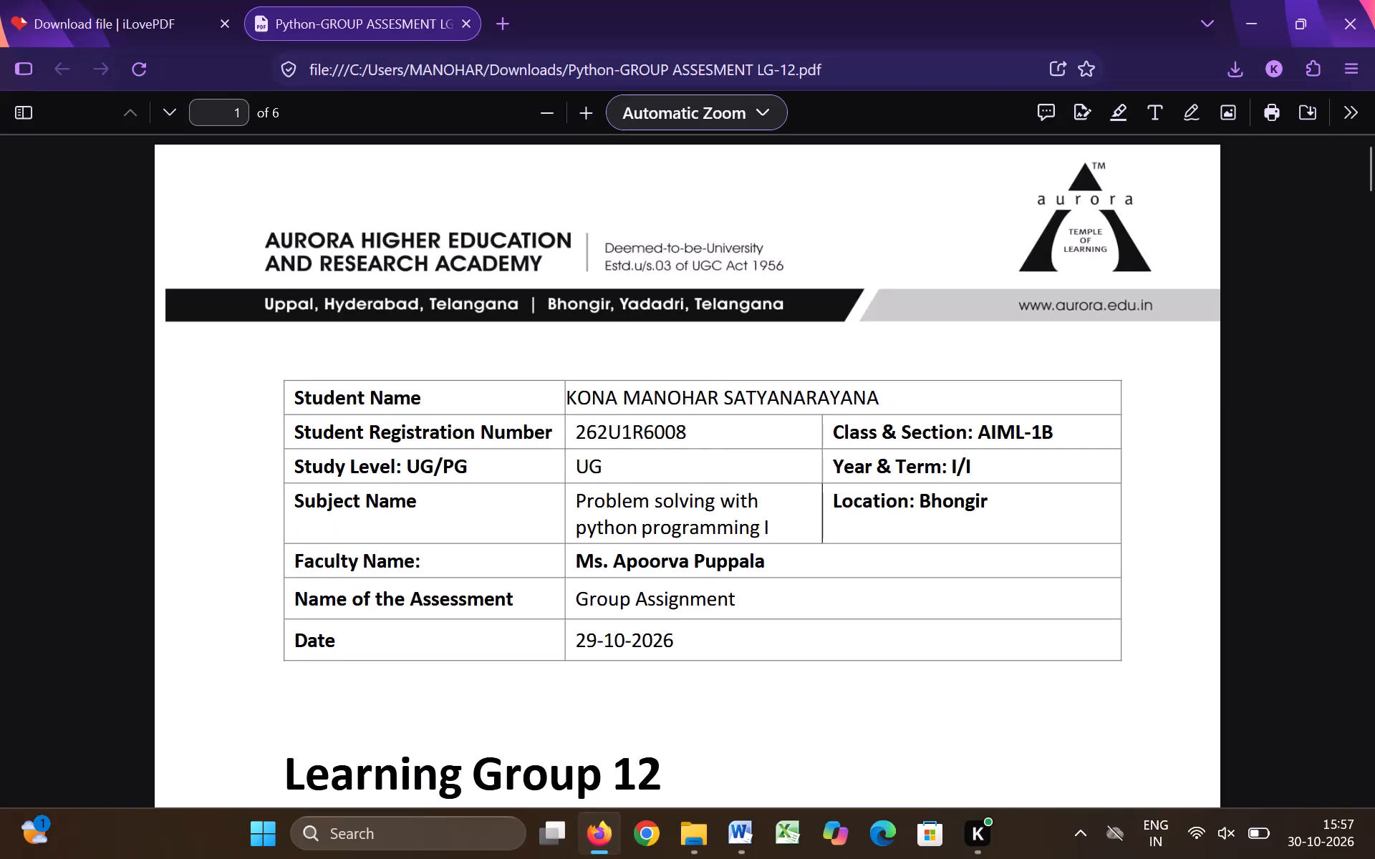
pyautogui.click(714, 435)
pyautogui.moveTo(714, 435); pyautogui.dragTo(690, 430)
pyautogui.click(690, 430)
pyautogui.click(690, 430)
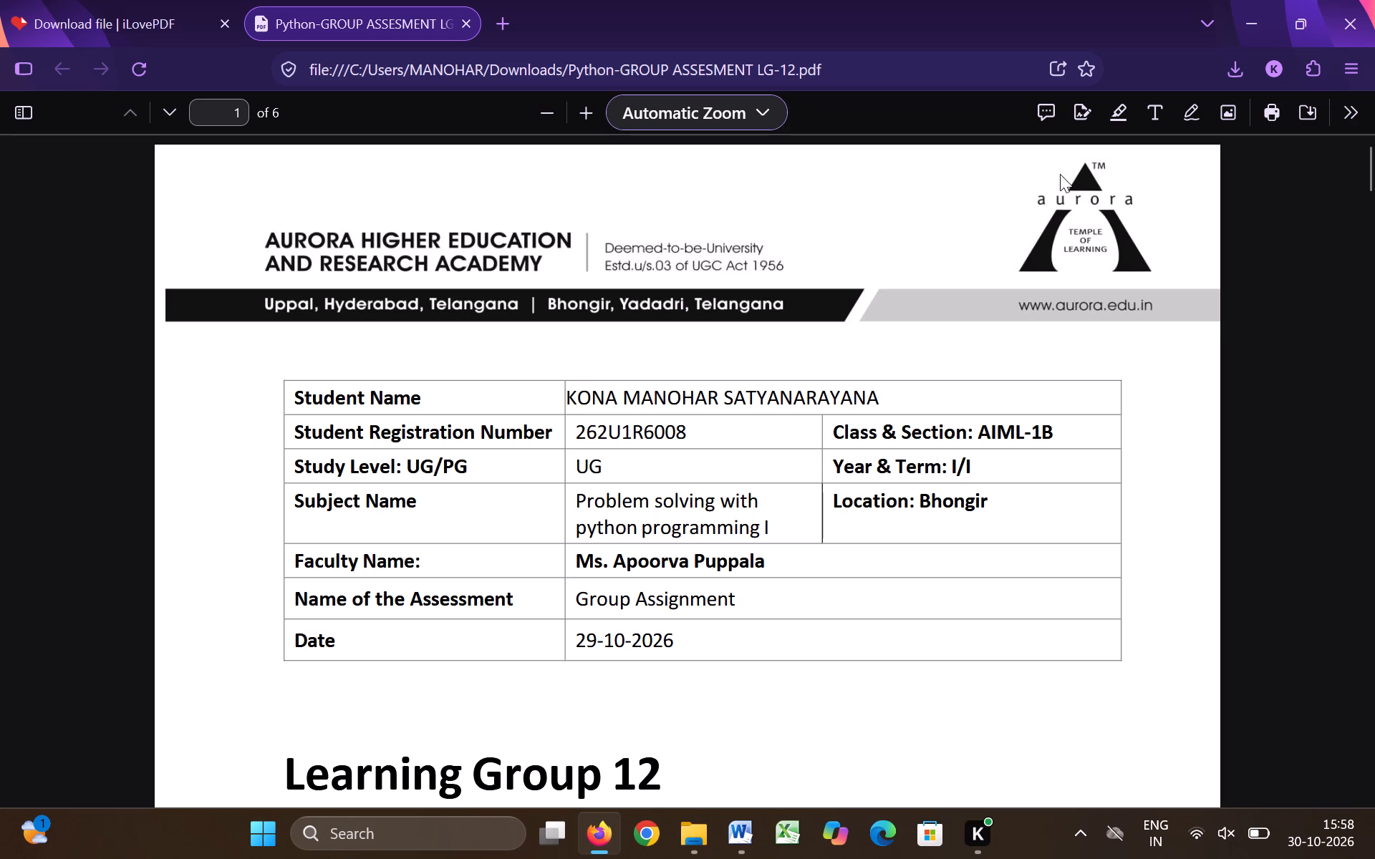
# Close the Firefox window with the exported PDF and the Word window with the assignment document.
pyautogui.click(1374, 0)
pyautogui.click(1374, 0)
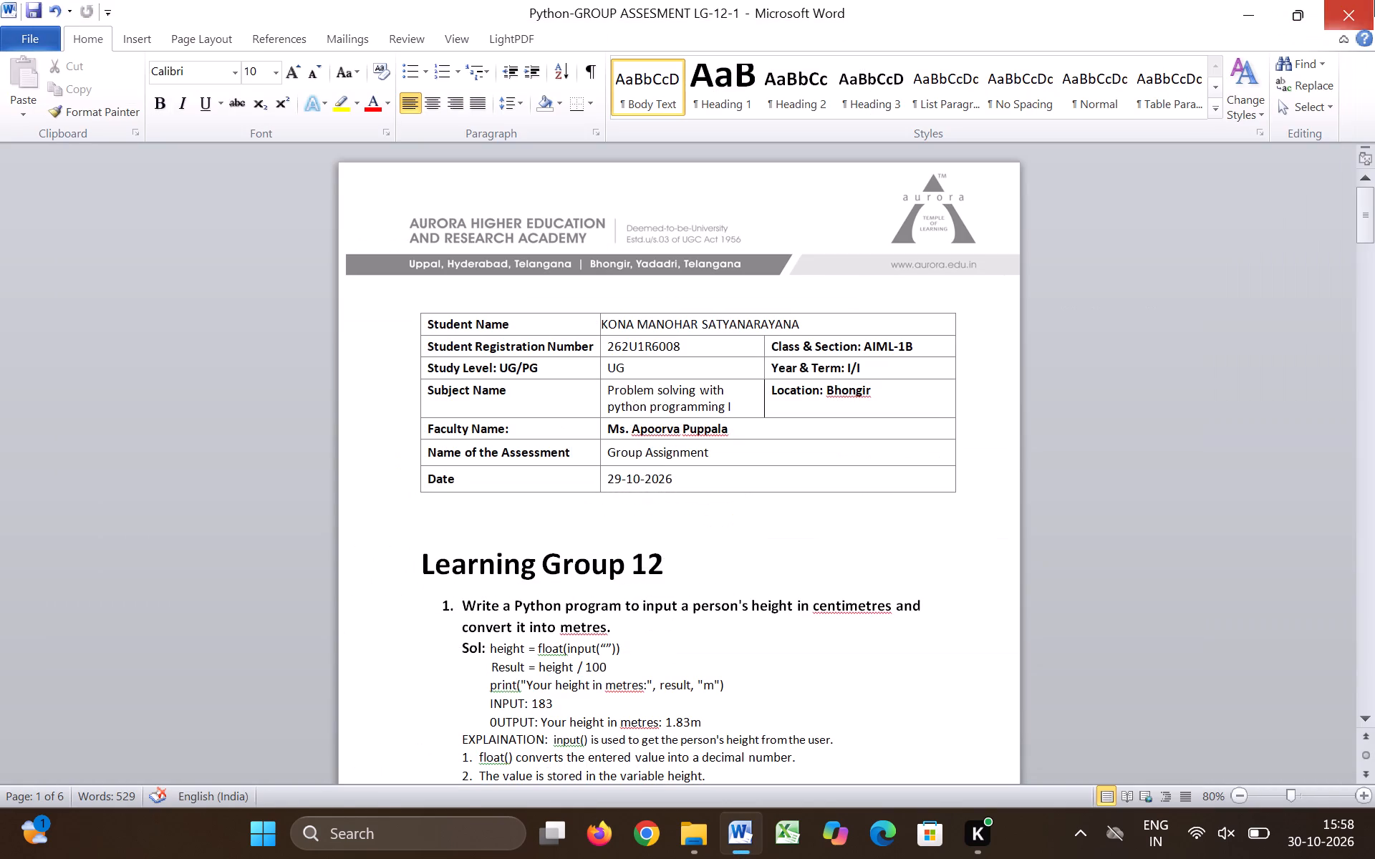